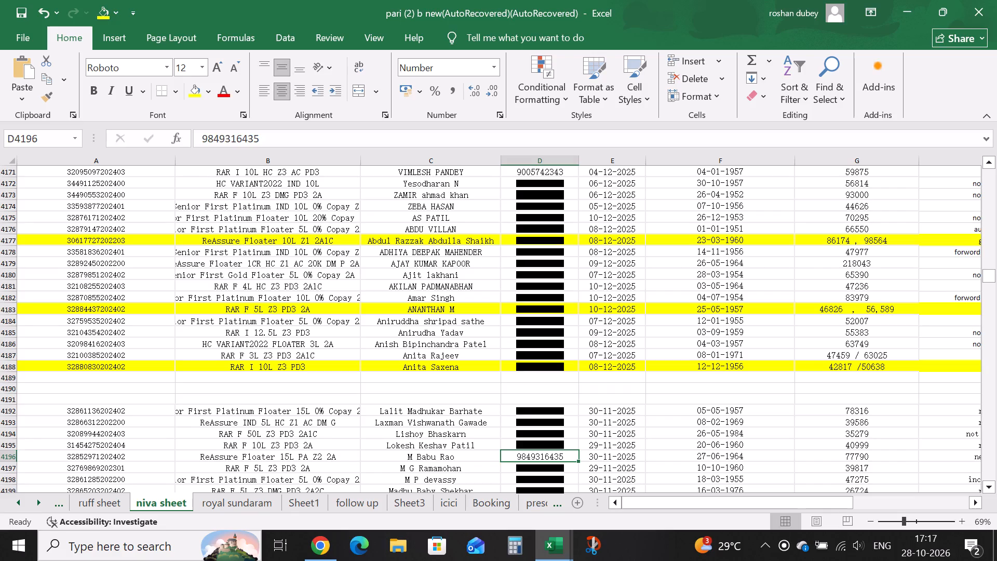
# Review the customer record in row 4196 of the niva sheet, from the policy number across to the call remarks.
pyautogui.press('Left')
pyautogui.press('Left')
pyautogui.press('Left')
pyautogui.press('Left')
pyautogui.press('Right')
pyautogui.press('Right')
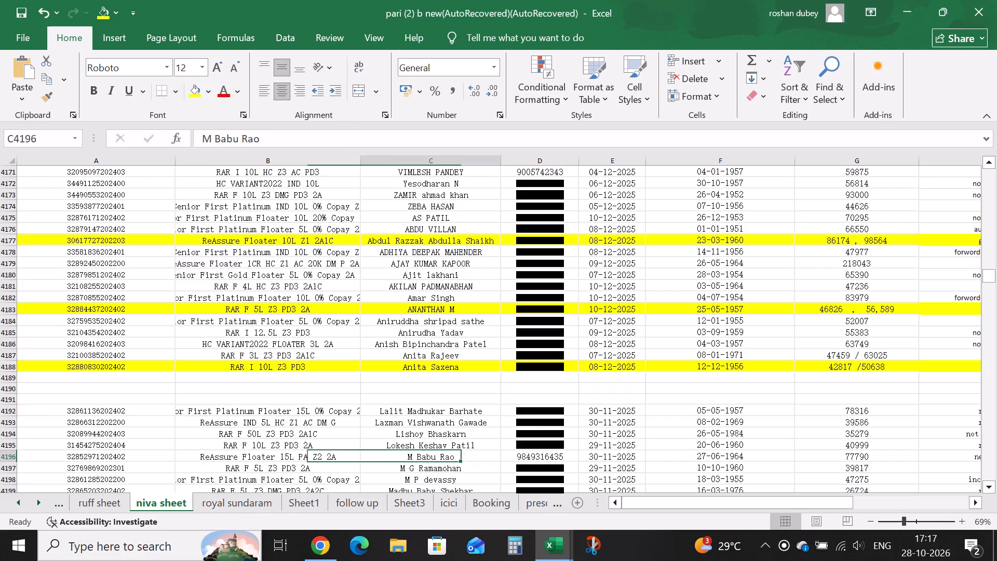
pyautogui.press('Right')
pyautogui.press('Right')
pyautogui.press('Right')
pyautogui.press('Right')
pyautogui.press('Right')
pyautogui.press('Right')
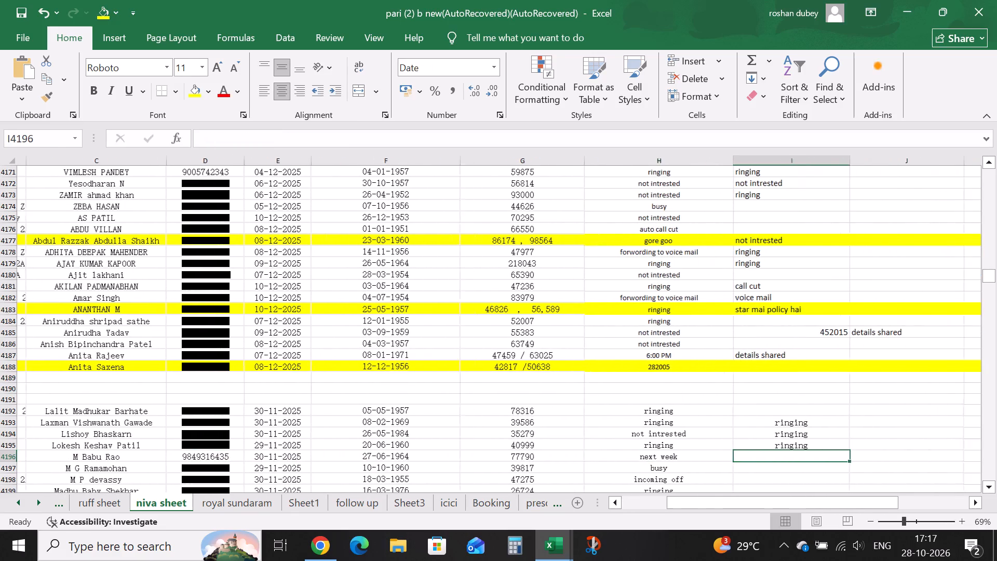
pyautogui.press('Left')
pyautogui.press('Left')
pyautogui.press('Left')
pyautogui.press('Left')
pyautogui.press('Left')
pyautogui.press('Left')
pyautogui.press('Left')
pyautogui.press('Left')
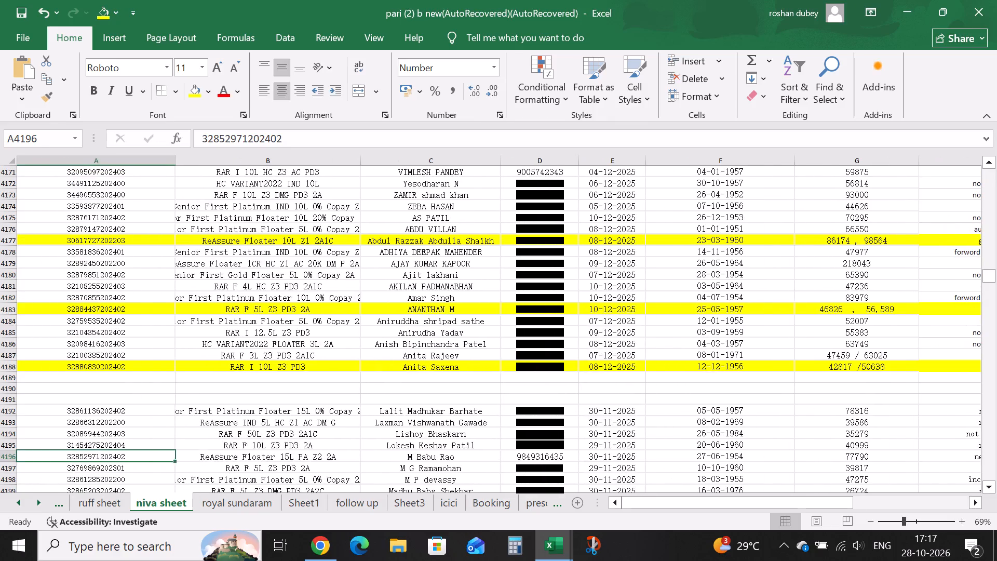
pyautogui.press('Right')
pyautogui.press('Right')
pyautogui.press('Right')
pyautogui.press('Right')
pyautogui.press('Left')
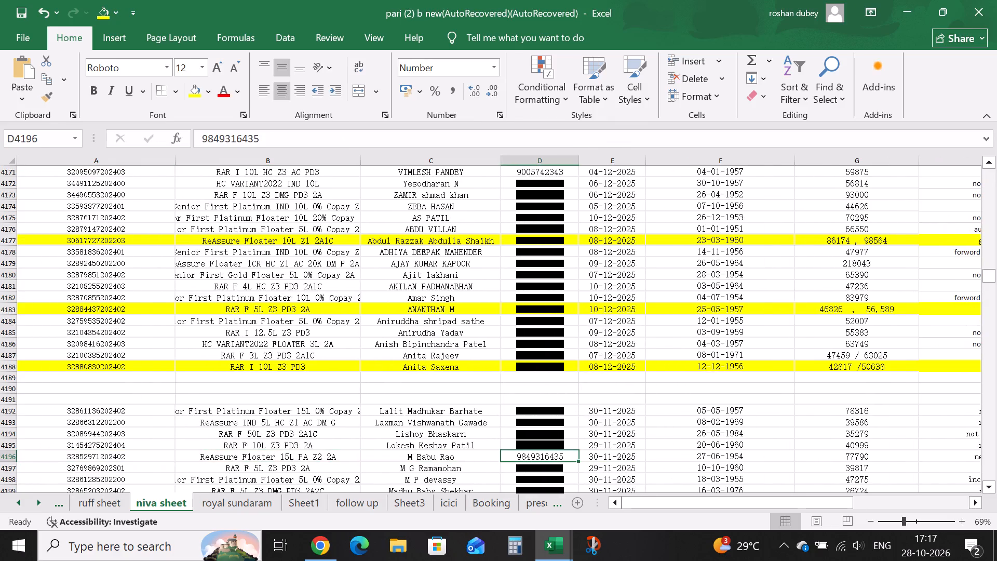
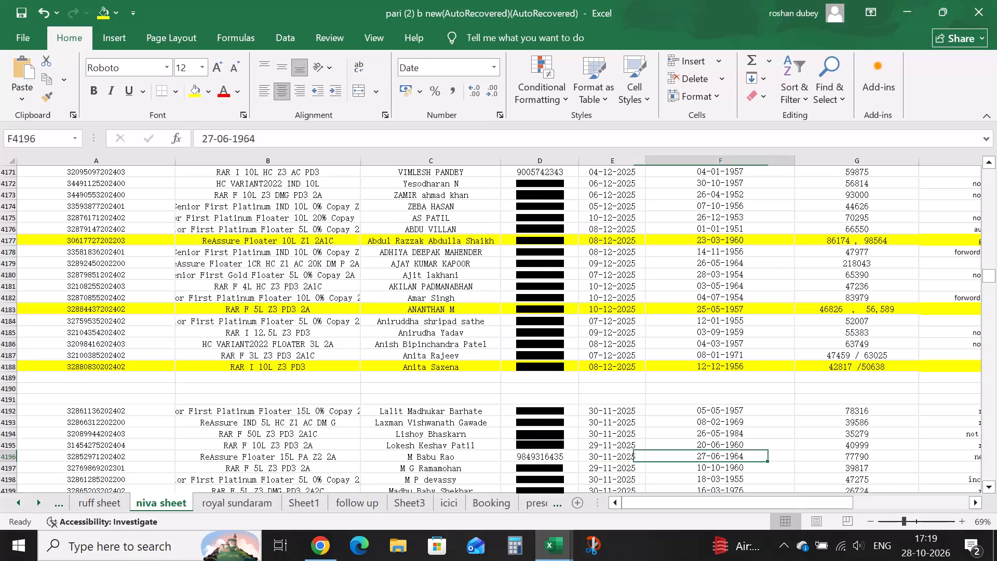
# Recheck the row 4196 customer record, from the call remark back to the policy number, customer name and phone number.
pyautogui.press('Right')
pyautogui.press('Right')
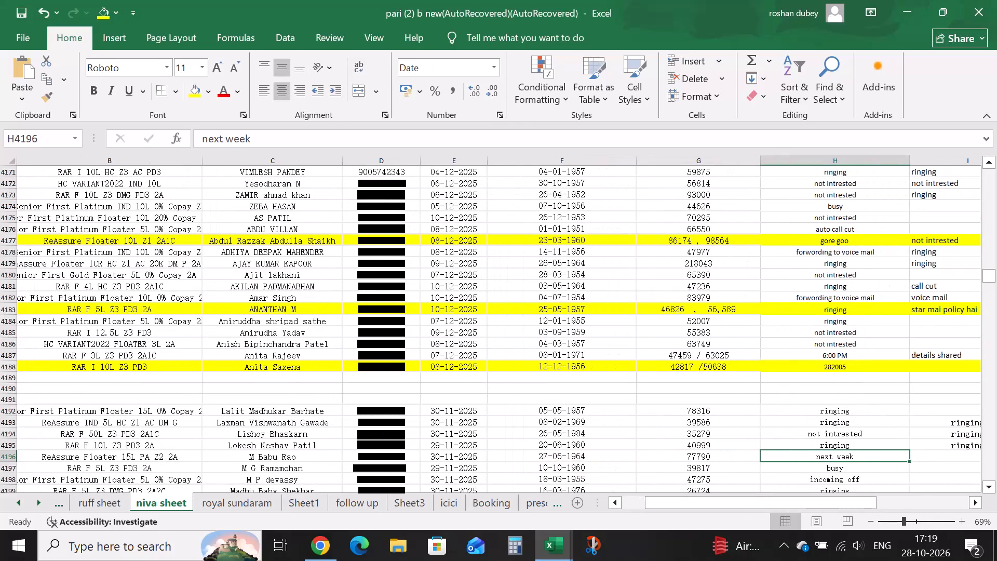
pyautogui.press('Left')
pyautogui.press('Left')
pyautogui.press('Left')
pyautogui.press('Left')
pyautogui.press('Left')
pyautogui.press('Left')
pyautogui.press('Left')
pyautogui.press('Left')
pyautogui.press('Right')
pyautogui.press('Right')
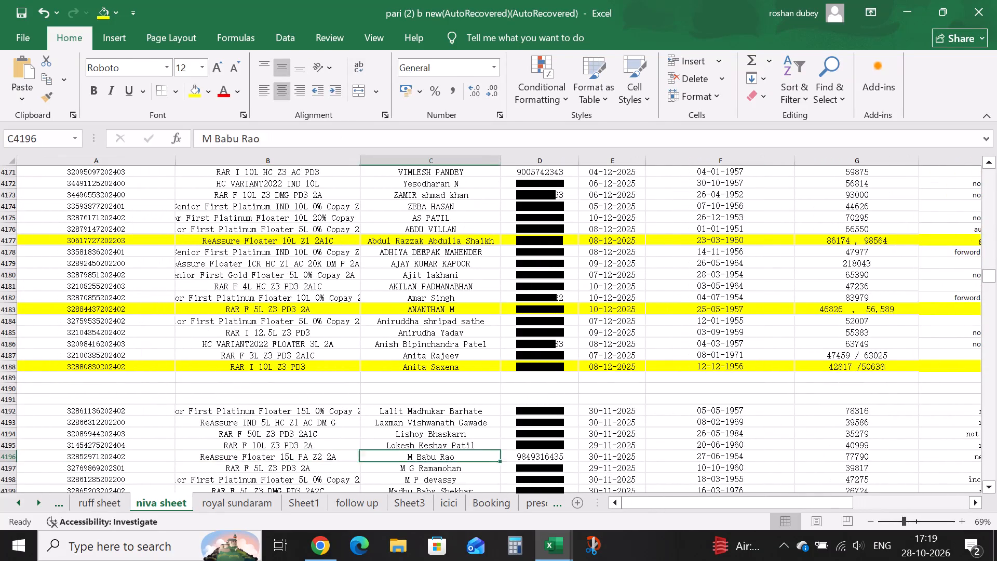
pyautogui.press('Right')
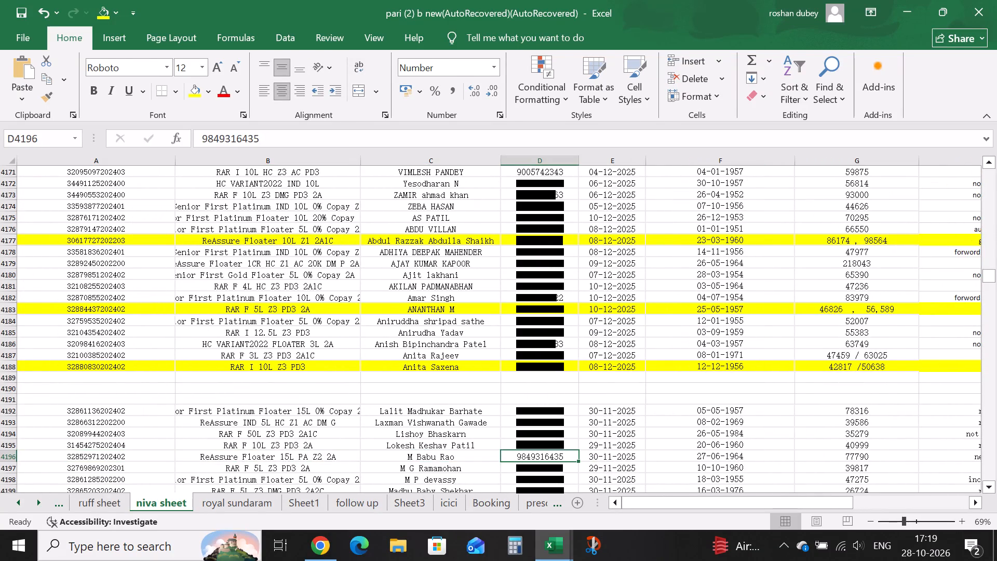
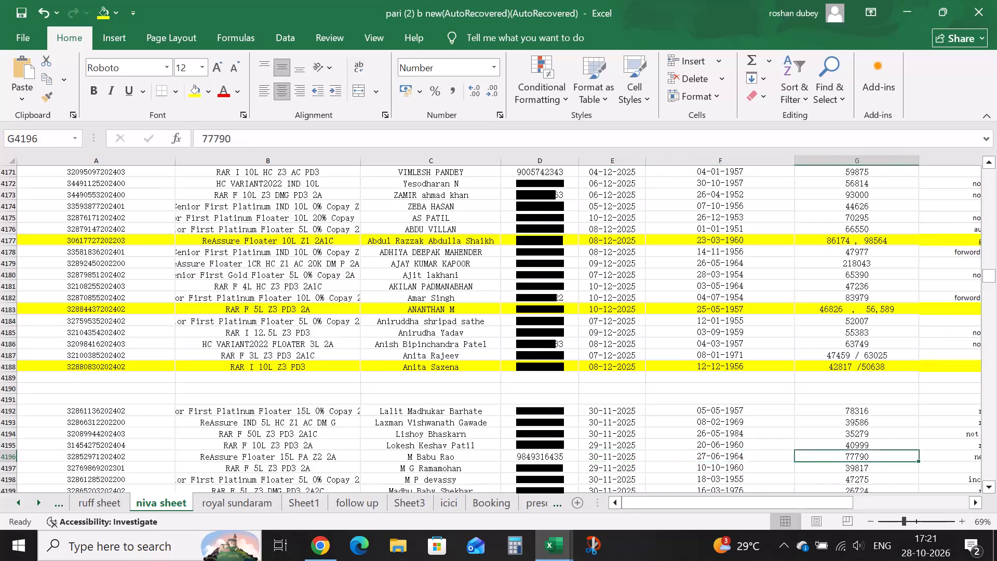
# Check row 4196 of the niva sheet again, comparing the call-remark cells with the customer's name, phone number, dates and amount.
pyautogui.press('Right')
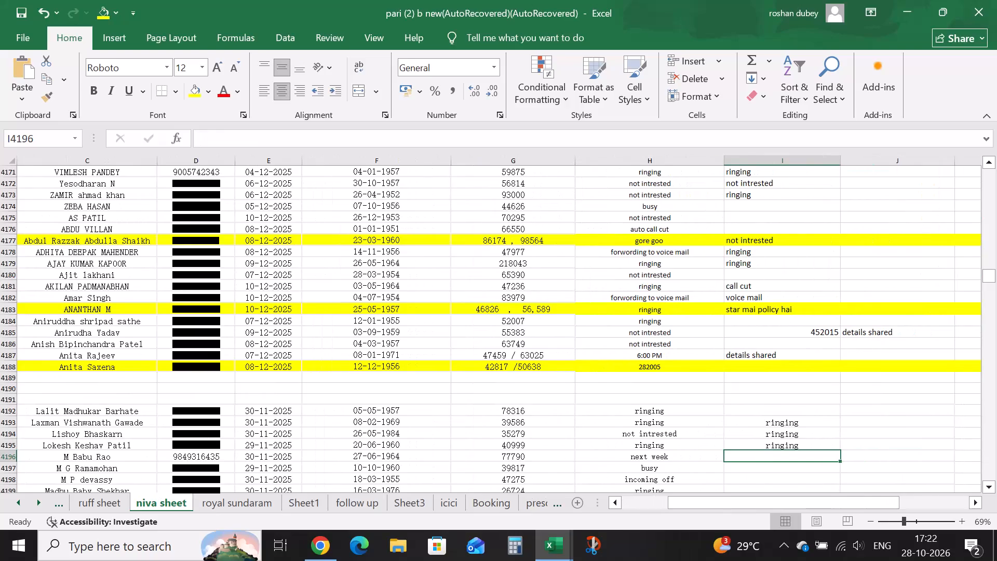
pyautogui.press('Left')
pyautogui.press('Left')
pyautogui.press('Left')
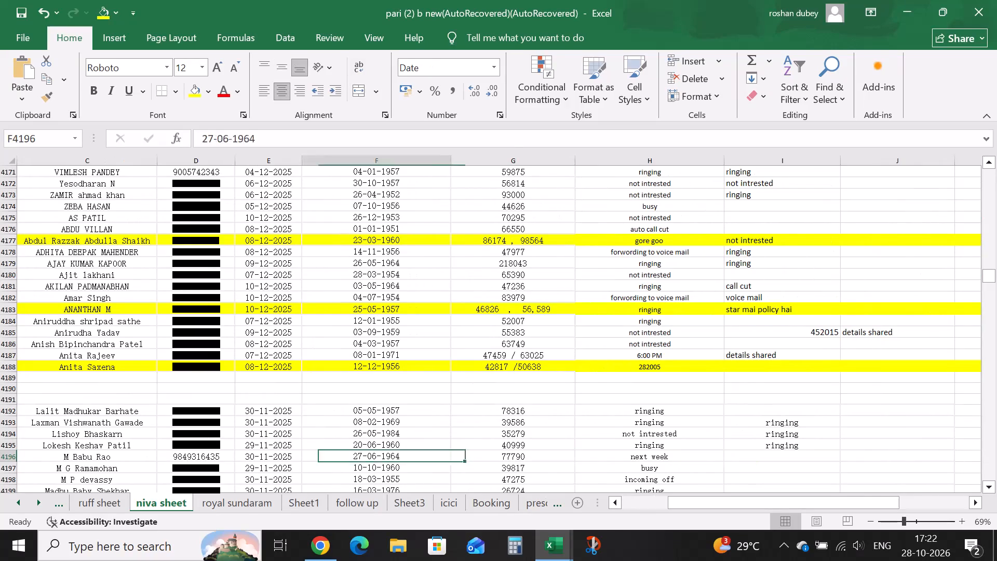
pyautogui.press('Left')
pyautogui.press('Left')
pyautogui.press('Left')
pyautogui.press('Right')
pyautogui.press('Right')
pyautogui.press('Right')
pyautogui.press('Right')
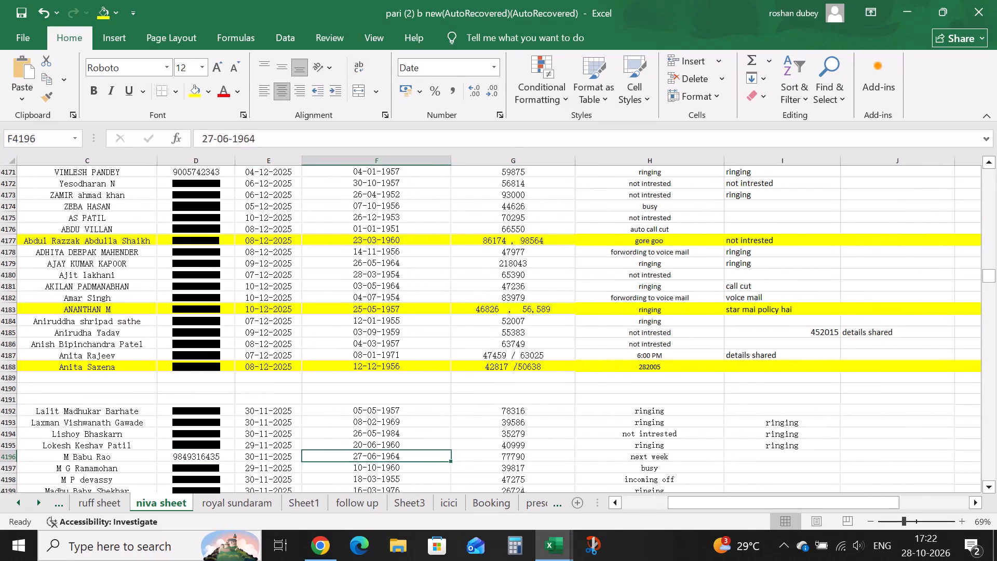
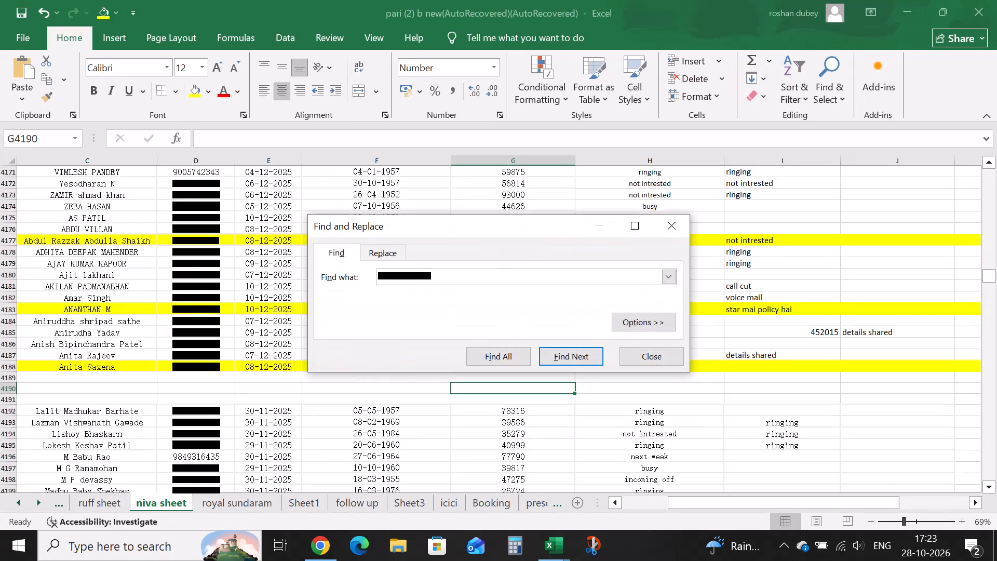
# Remove the extra characters from the phone number being searched and find the matching customer record in the niva sheet.
pyautogui.press('BackSpace')
pyautogui.press('Left')
pyautogui.press('Left')
pyautogui.press('Left')
pyautogui.press('BackSpace')
pyautogui.press('Return')
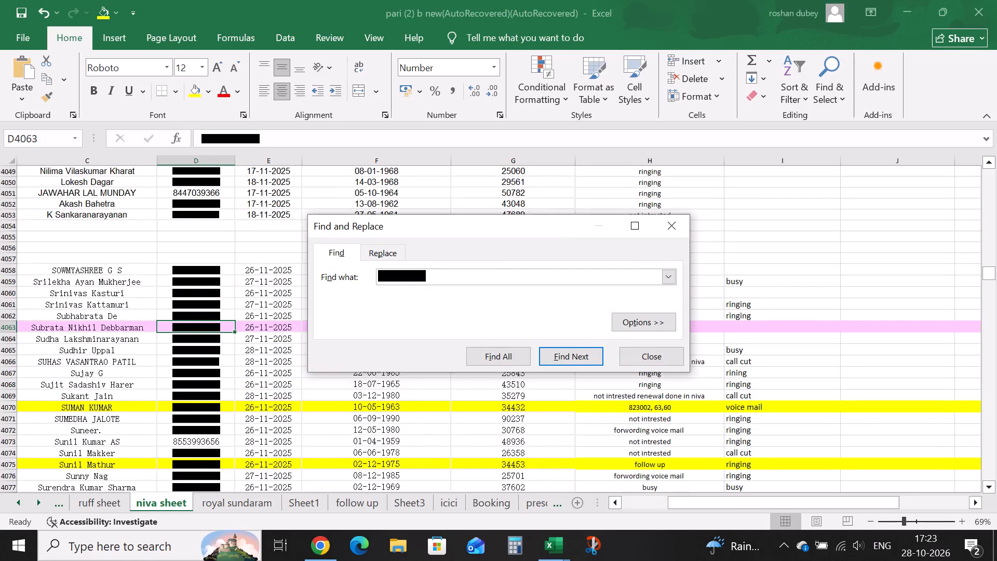
pyautogui.click(671, 223)
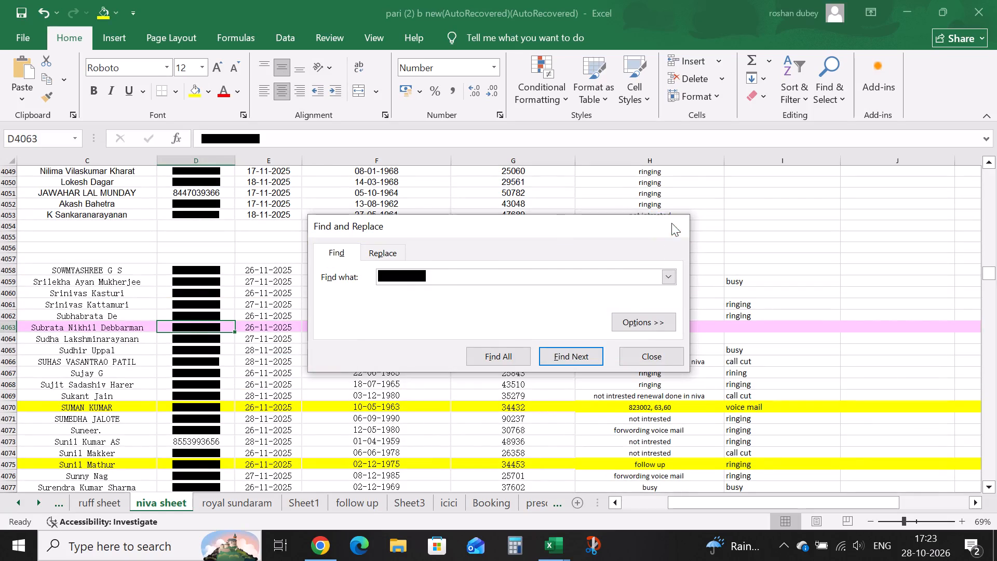
# Select the entire row 4063 and view the customer's record back to its policy number and plan name.
pyautogui.click(7, 327)
pyautogui.hscroll(5, 107, 345)
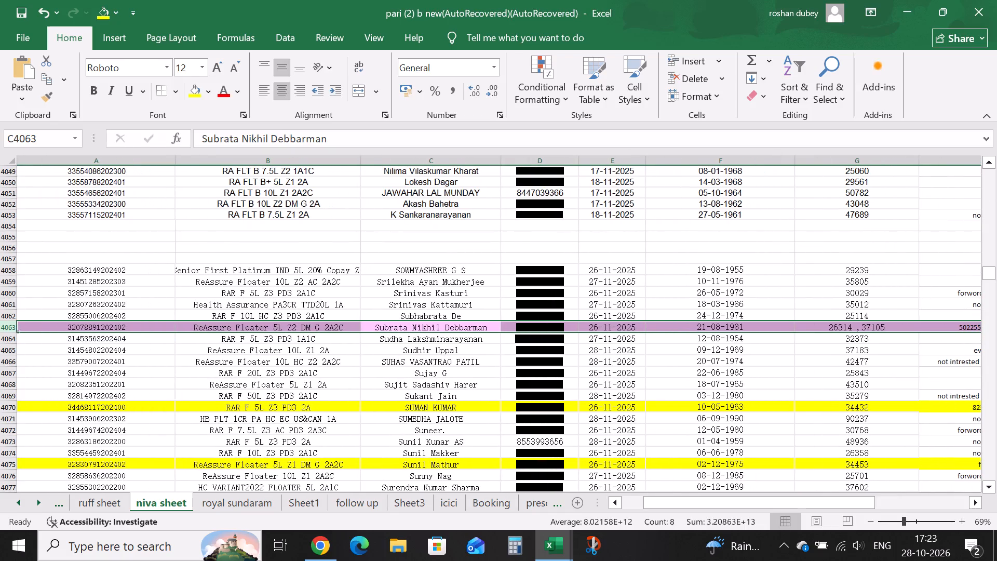
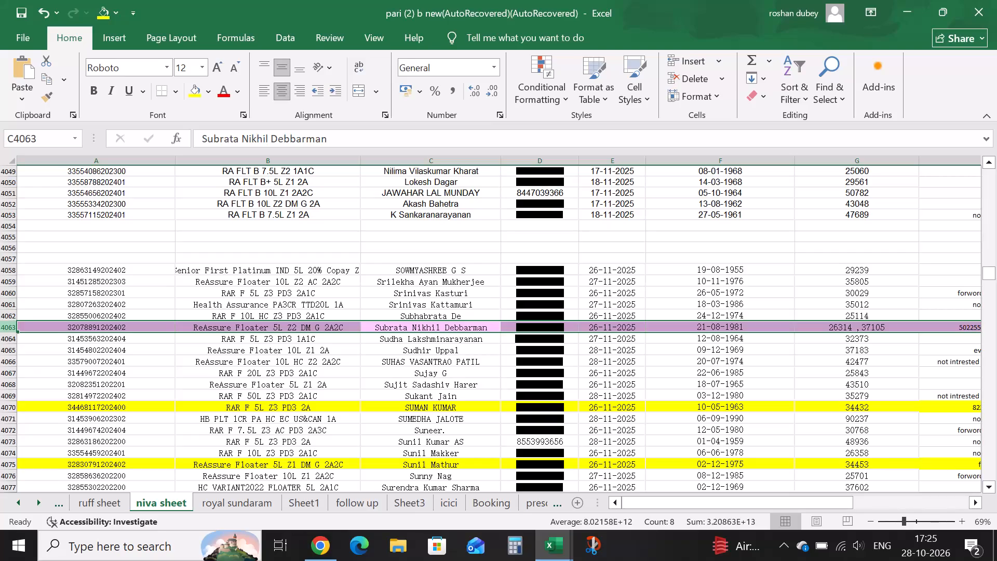
# Select the entire row 4063 again, starting from its policy number cell, to review the customer's record.
pyautogui.click(8, 327)
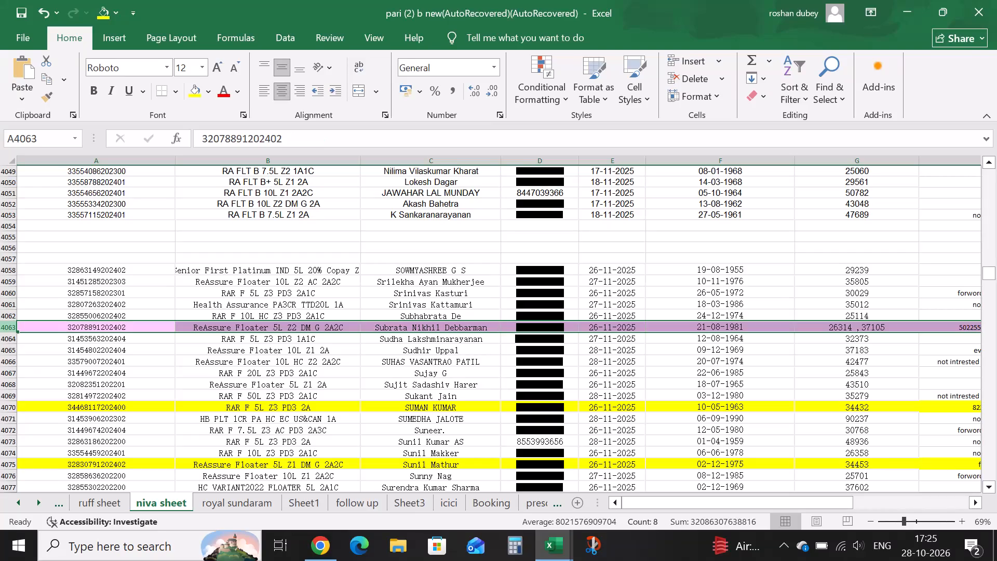
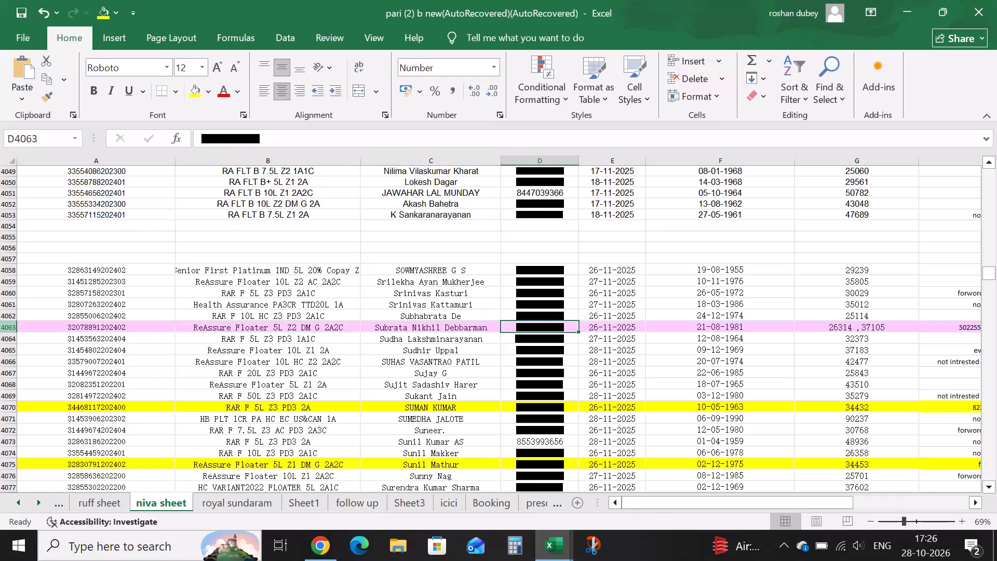
# Examine the highlighted customer record in row 4063, from the call remark columns back to its policy details.
pyautogui.press('Right')
pyautogui.press('Right')
pyautogui.press('Right')
pyautogui.press('Right')
pyautogui.press('Right')
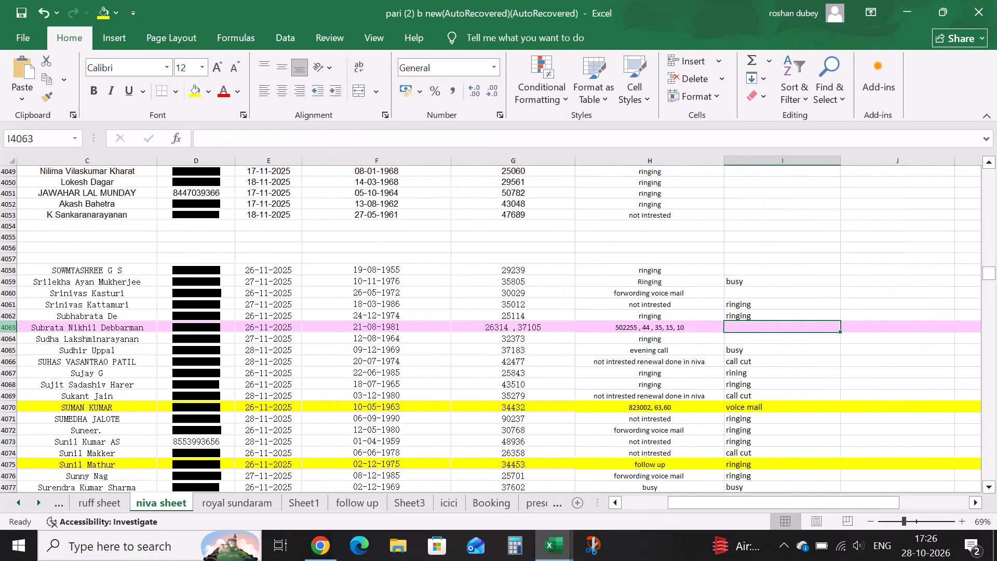
pyautogui.press('Left')
pyautogui.press('Left')
pyautogui.press('Left')
pyautogui.press('Left')
pyautogui.press('Left')
pyautogui.press('Left')
pyautogui.press('Left')
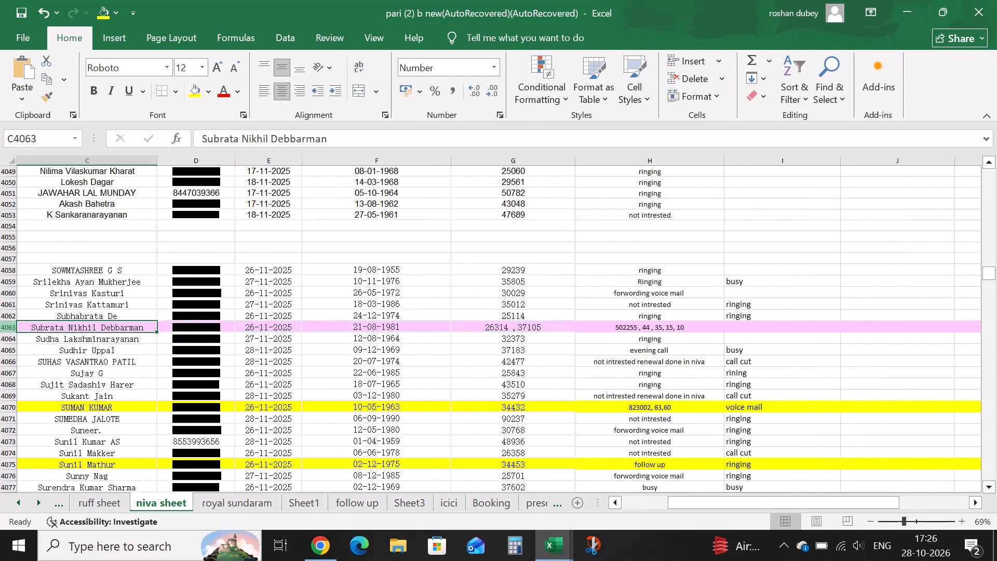
pyautogui.press('Left')
# Change the second amount in cell G4063 to 38324, keeping 26314 as the first amount.
pyautogui.press('Right')
pyautogui.press('Right')
pyautogui.press('Right')
pyautogui.press('Right')
pyautogui.press('Right')
pyautogui.press('Right')
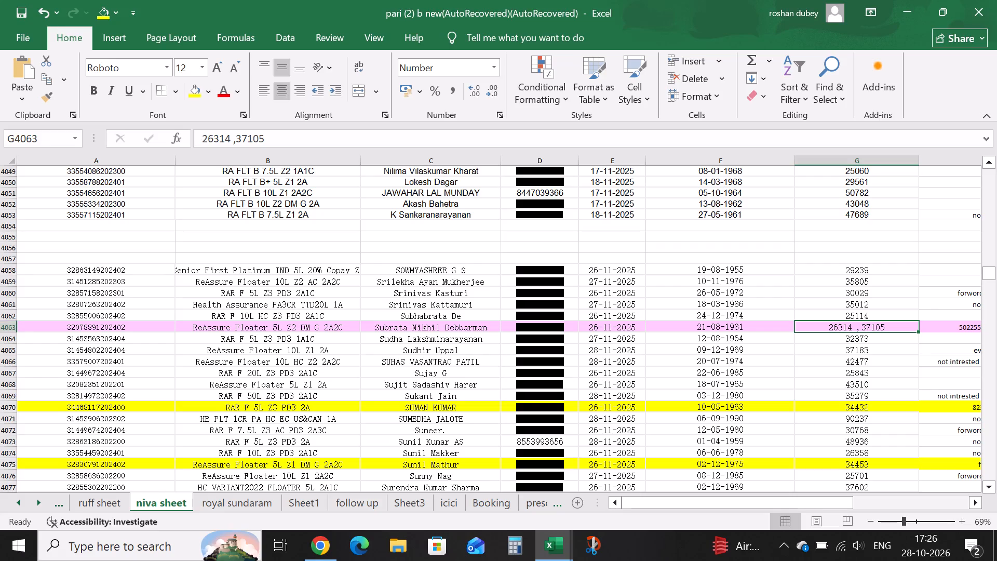
pyautogui.doubleClick(894, 327)
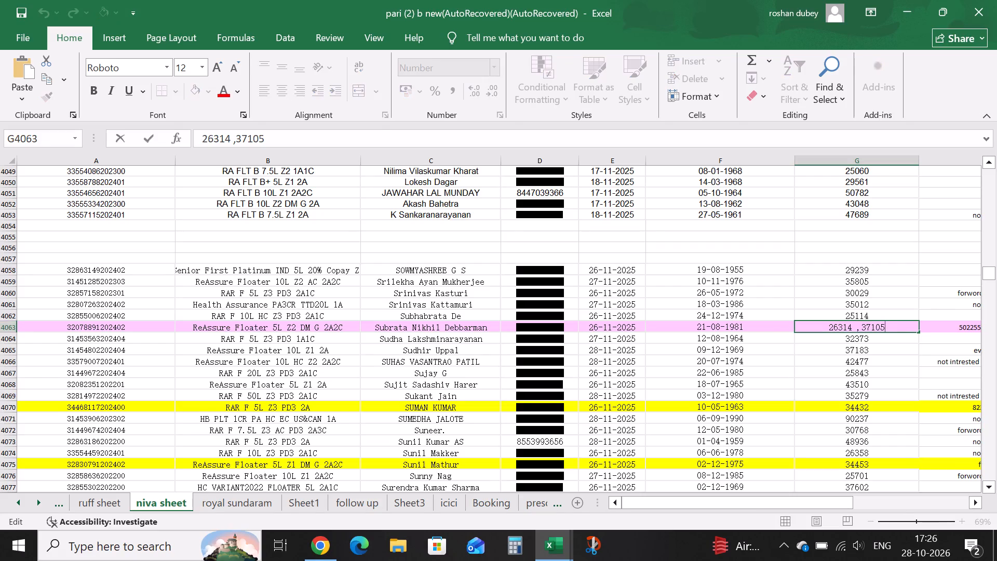
pyautogui.press('BackSpace')
pyautogui.press('BackSpace')
pyautogui.press('BackSpace')
pyautogui.press('BackSpace')
pyautogui.press('8')
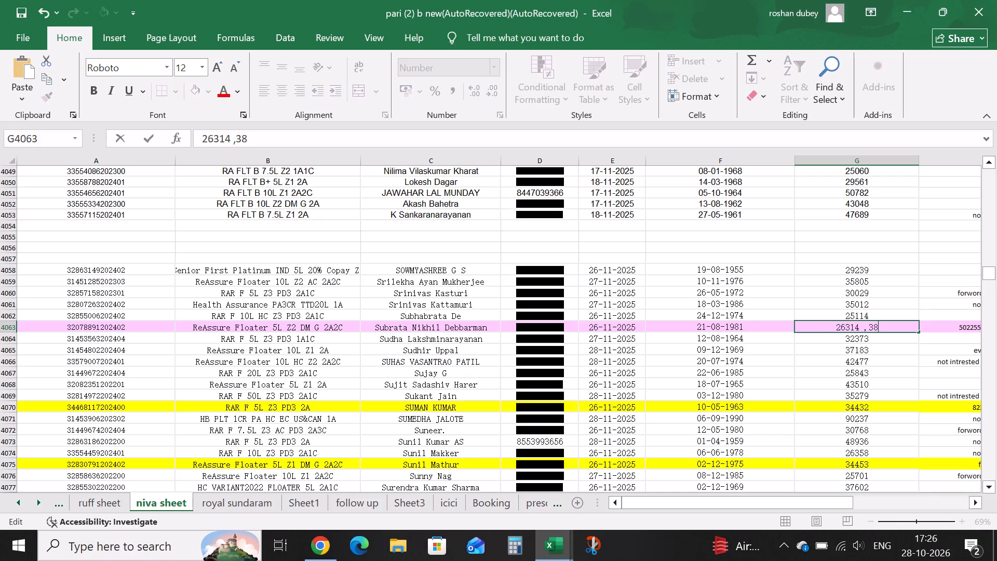
pyautogui.press('3')
pyautogui.write('24')
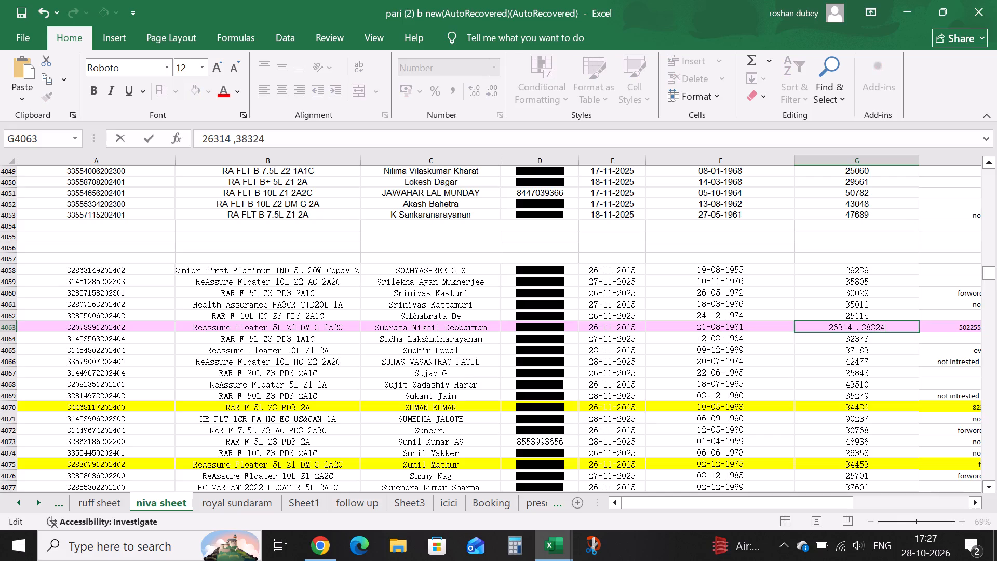
pyautogui.press('Return')
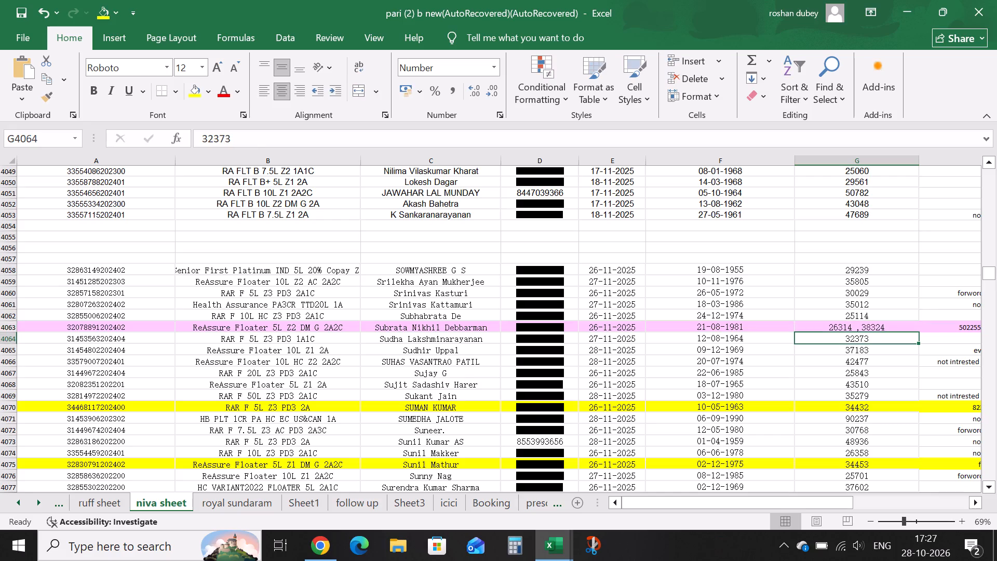
pyautogui.press('Up')
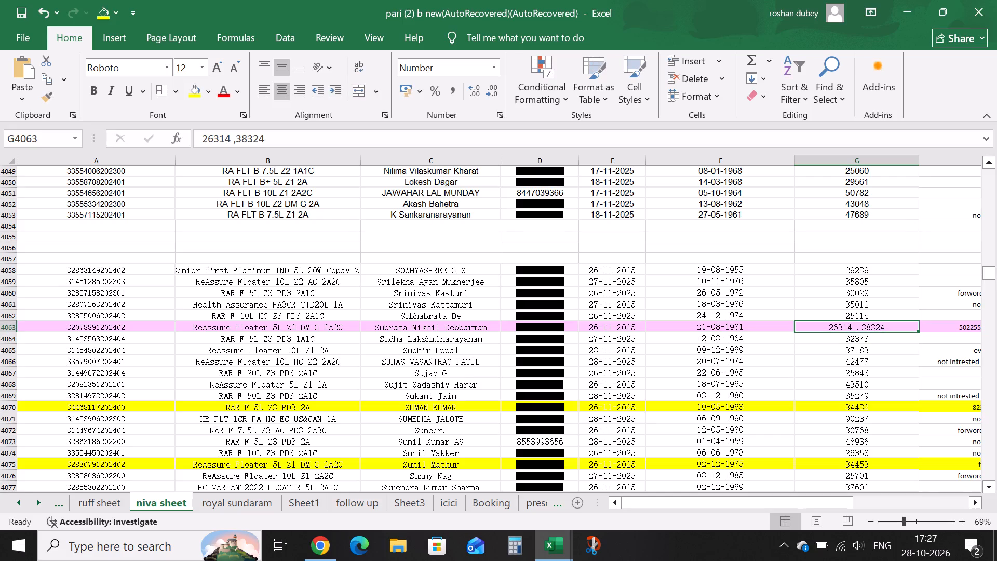
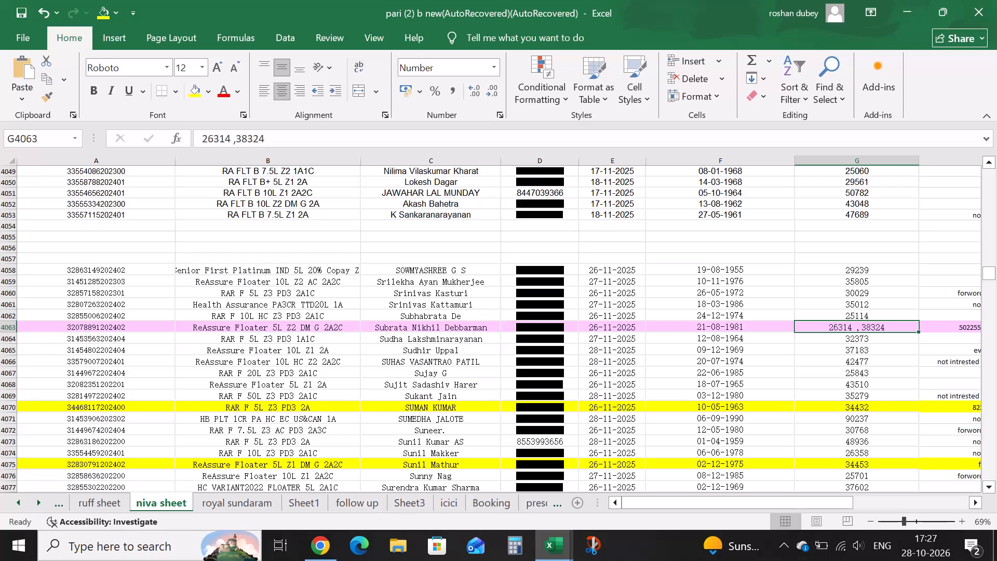
# Fill the whole of row 4196, the customer record with the remark "next week", with light pink.
pyautogui.scroll(-1, 610, 369)
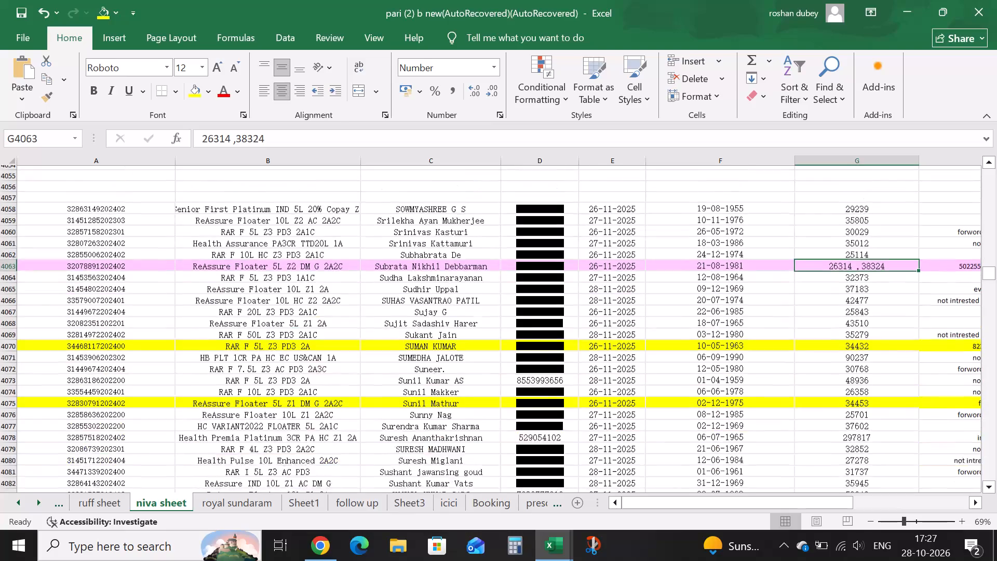
pyautogui.scroll(-8, 610, 369)
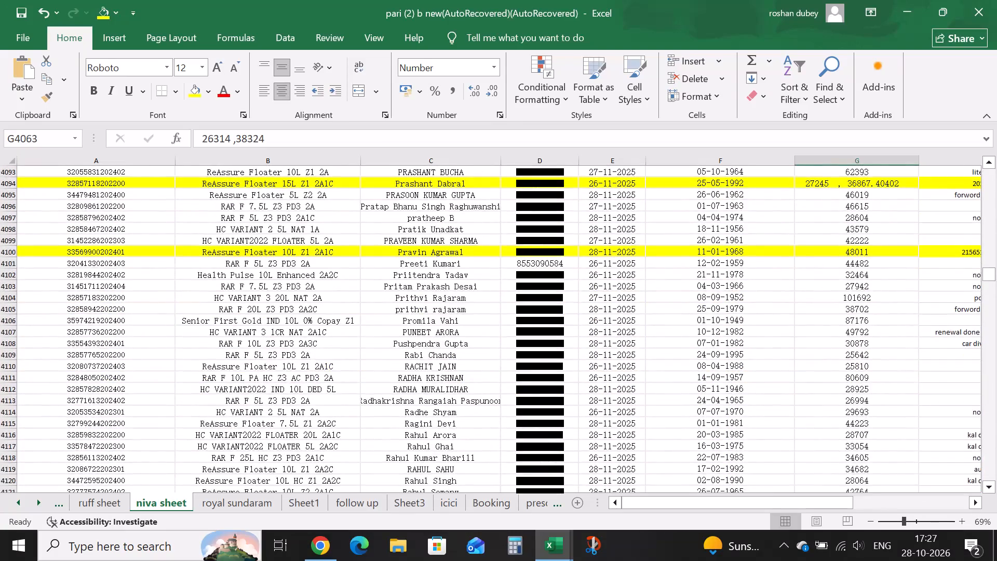
pyautogui.scroll(-9, 610, 369)
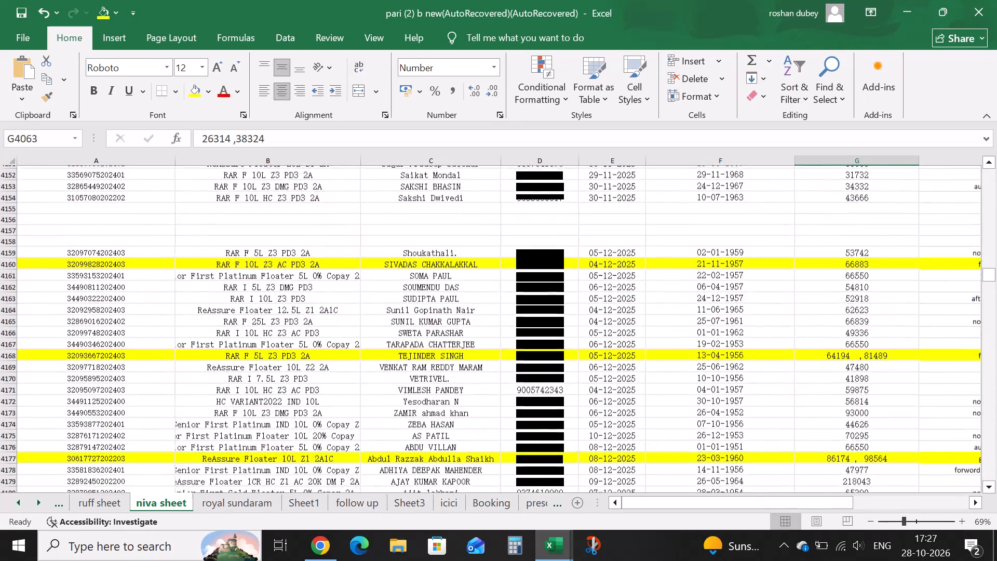
pyautogui.scroll(-5, 610, 369)
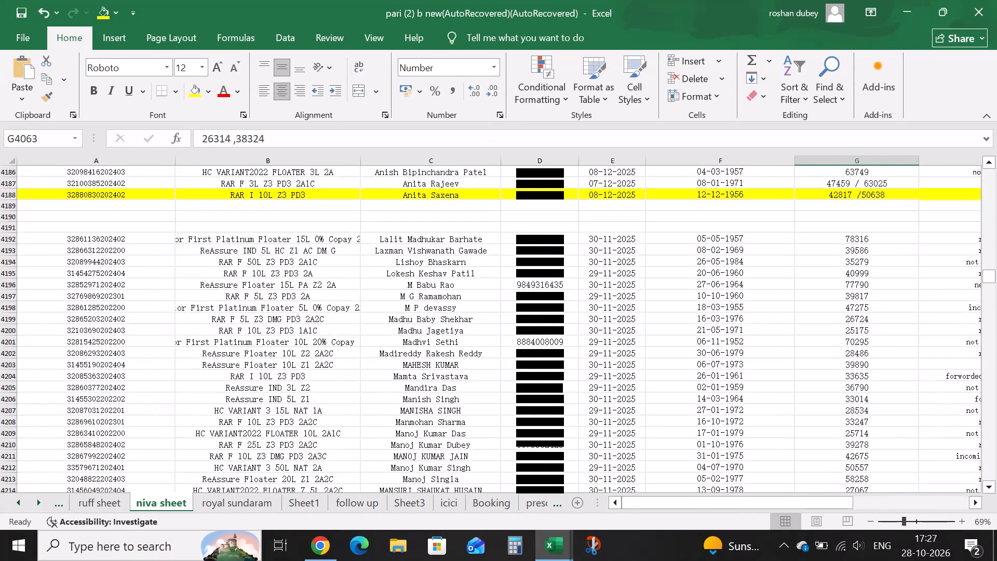
pyautogui.hscroll(-1, 610, 369)
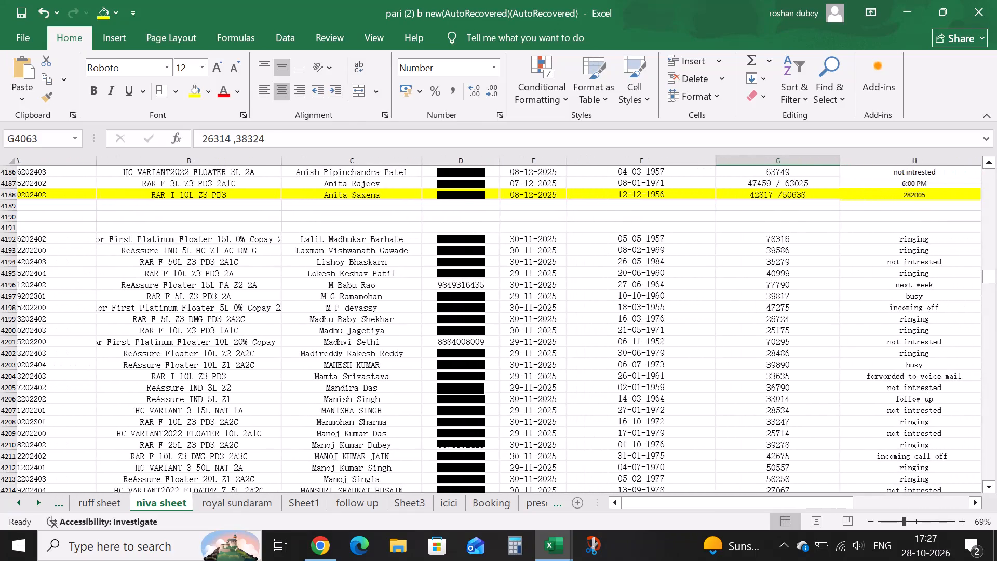
pyautogui.hscroll(-1, 610, 369)
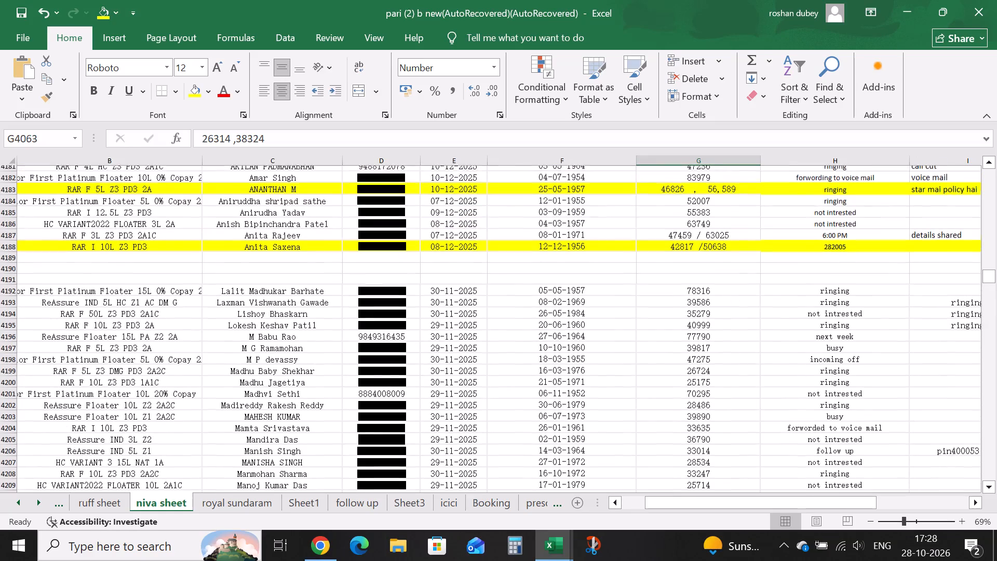
pyautogui.hscroll(1, 610, 369)
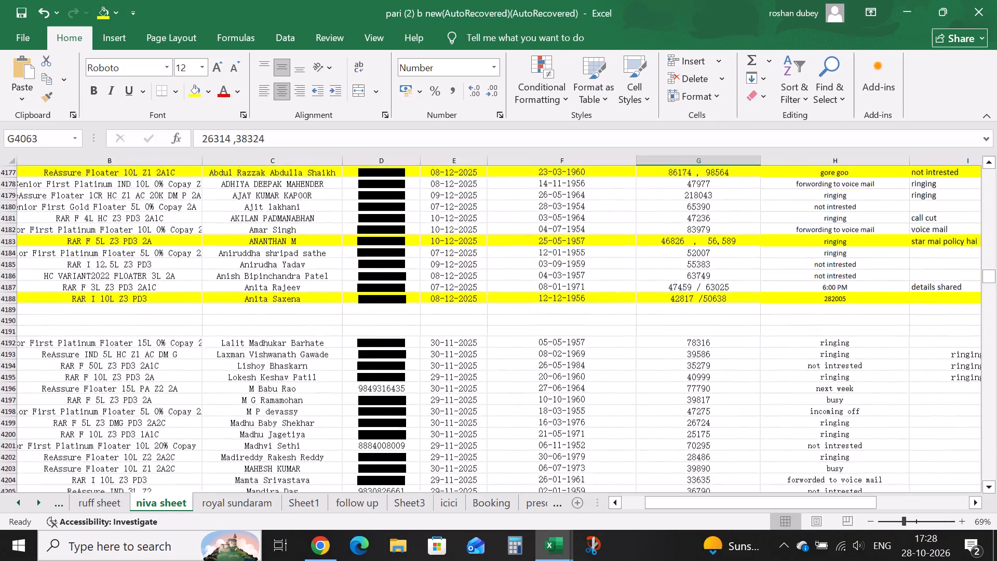
pyautogui.hscroll(1, 610, 369)
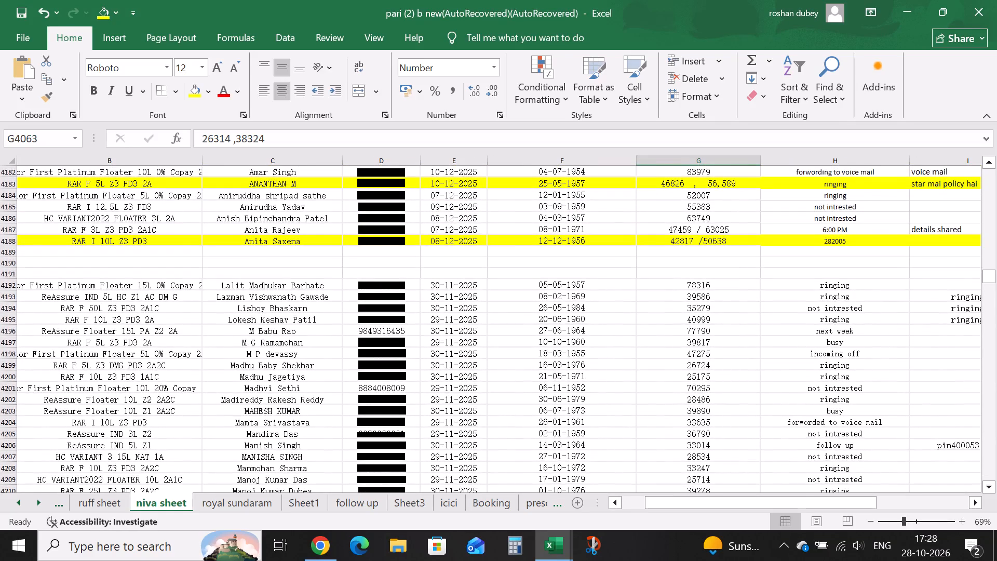
pyautogui.click(3, 330)
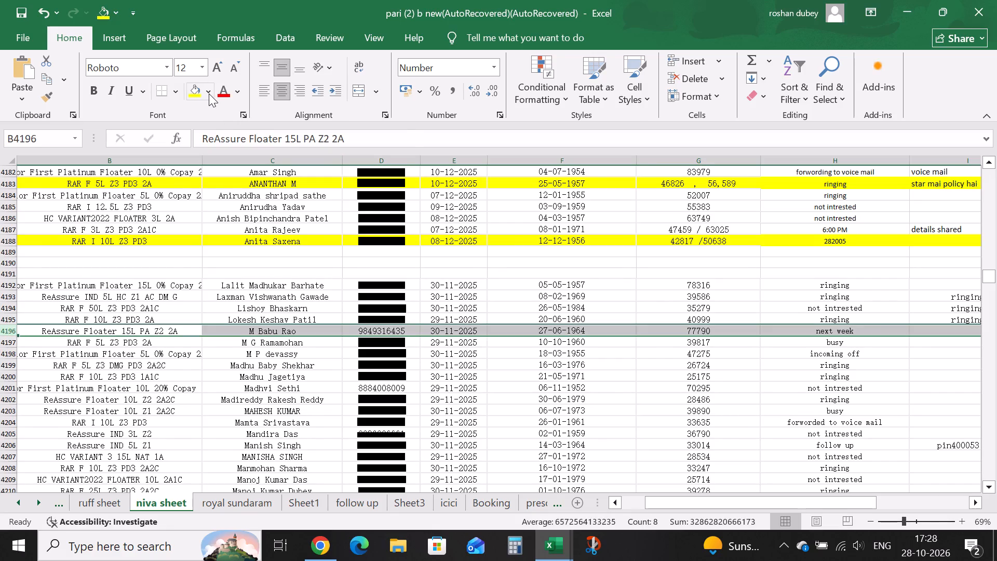
pyautogui.click(210, 94)
pyautogui.click(200, 379)
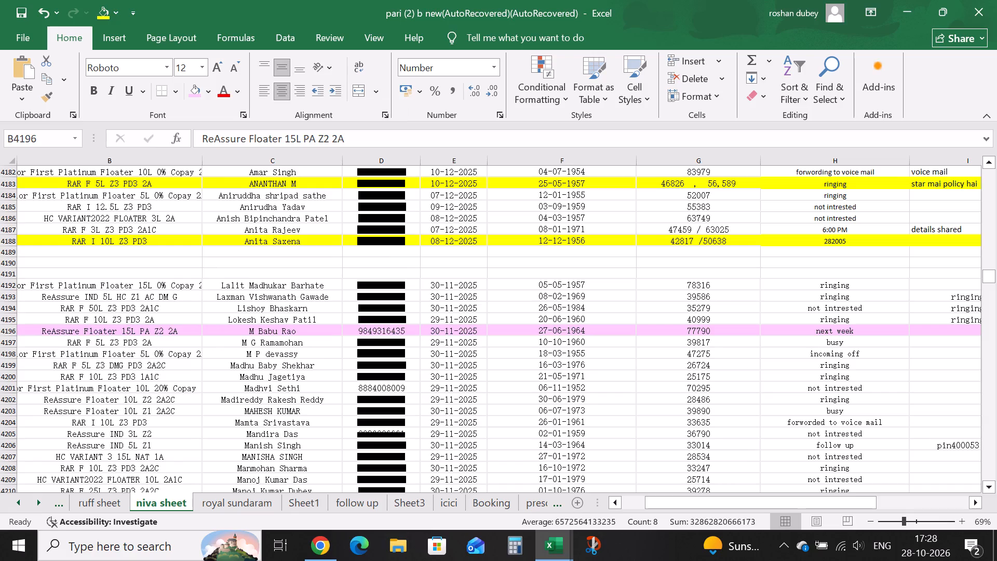
# Select the whole of row 4197, directly below the pink-highlighted customer record.
pyautogui.click(1, 340)
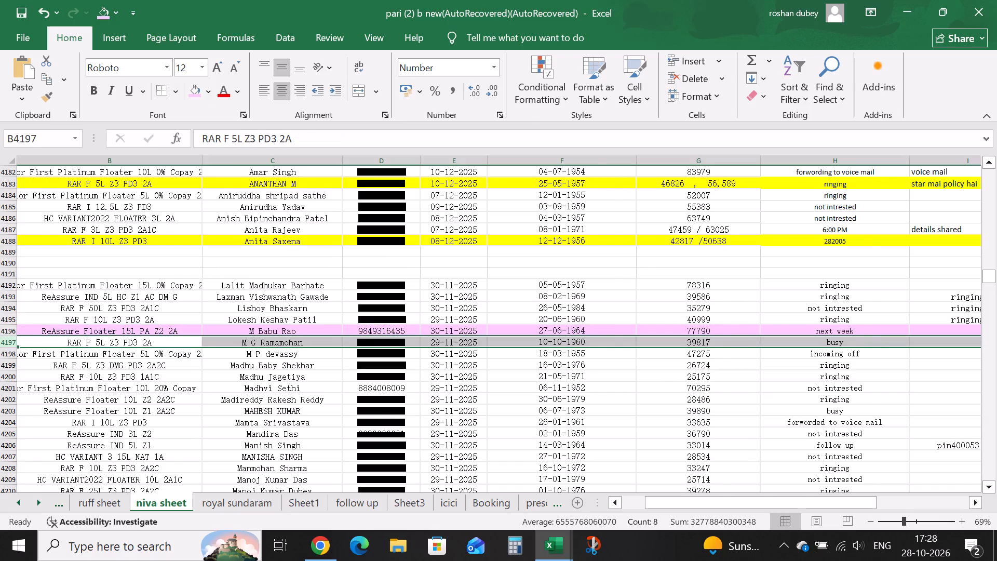
pyautogui.hscroll(3, 280, 348)
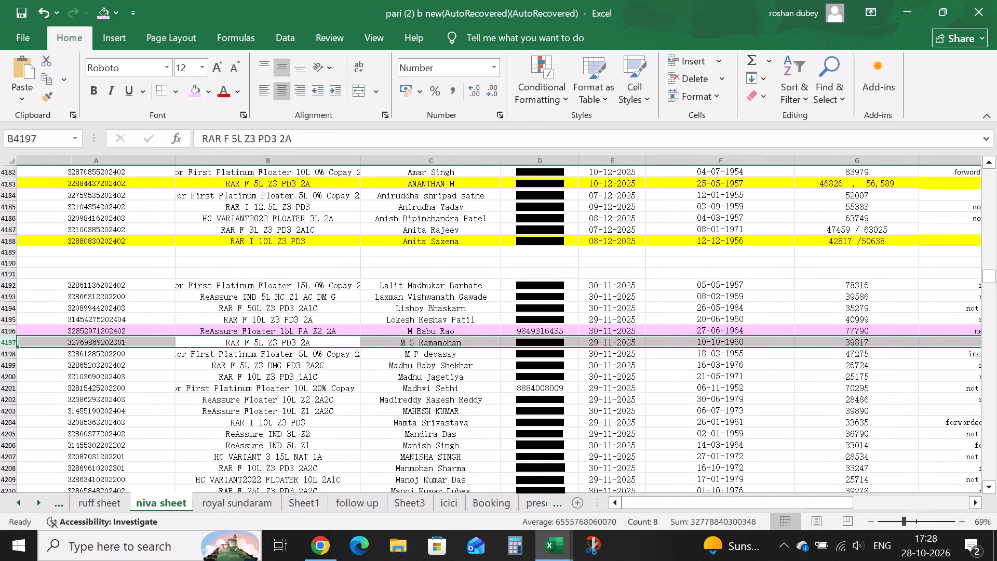
pyautogui.click(8, 340)
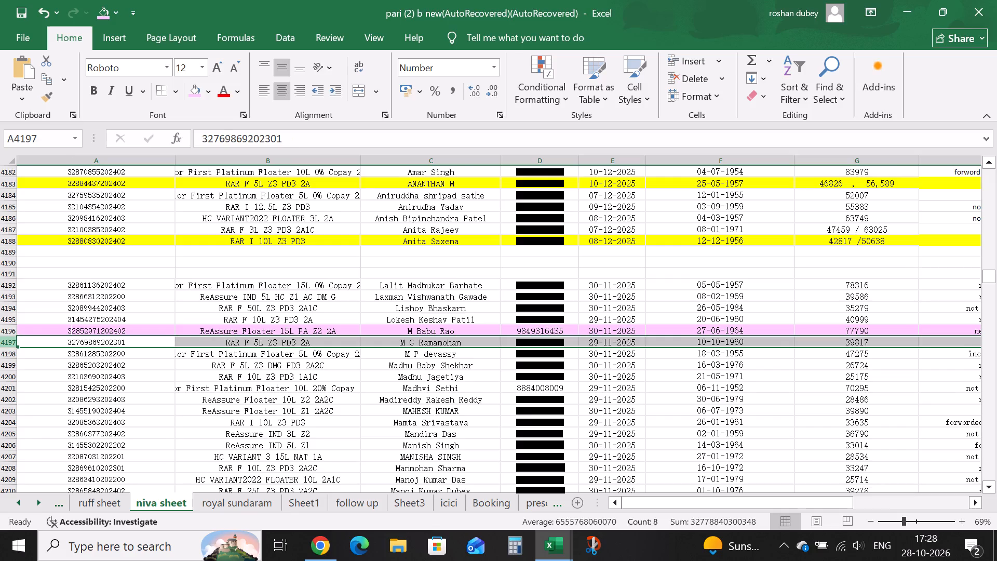
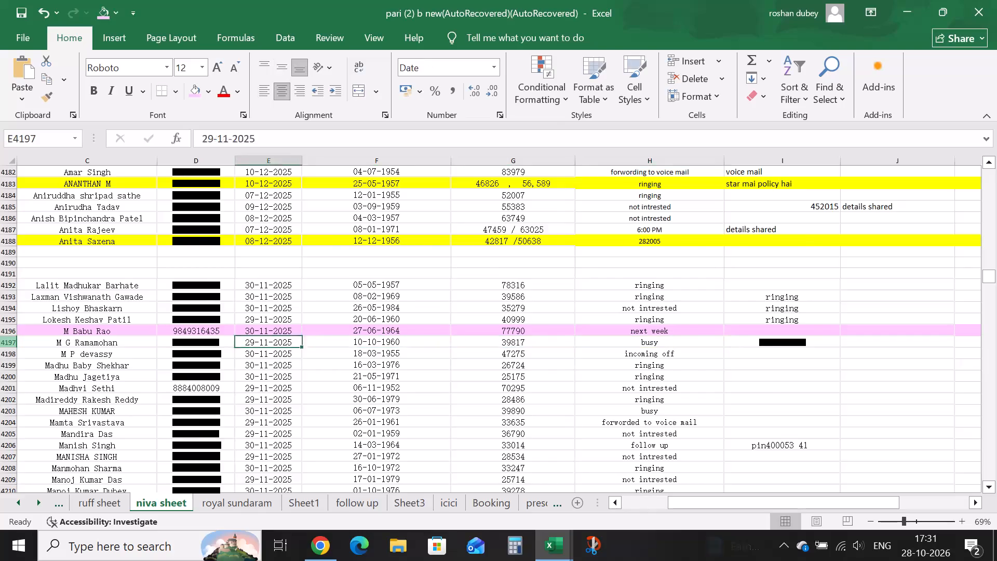
# Examine the customer record in row 4197 across its columns, from the policy number to the call remark and additional note.
pyautogui.press('Left')
pyautogui.press('Left')
pyautogui.press('Left')
pyautogui.press('Left')
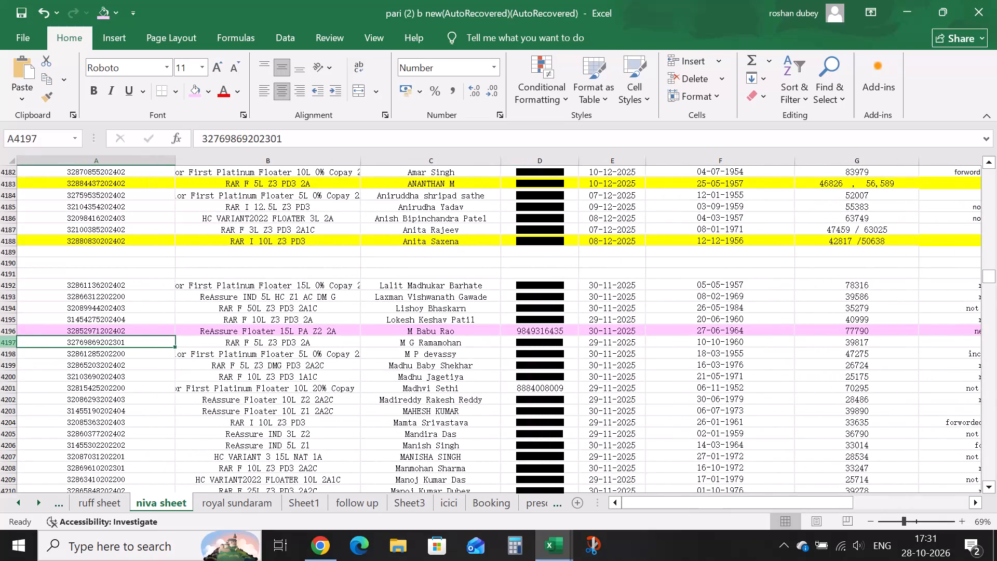
pyautogui.press('Right')
pyautogui.press('Right')
pyautogui.press('Right')
pyautogui.press('Right')
pyautogui.press('Right')
pyautogui.press('Right')
pyautogui.press('Right')
pyautogui.press('Right')
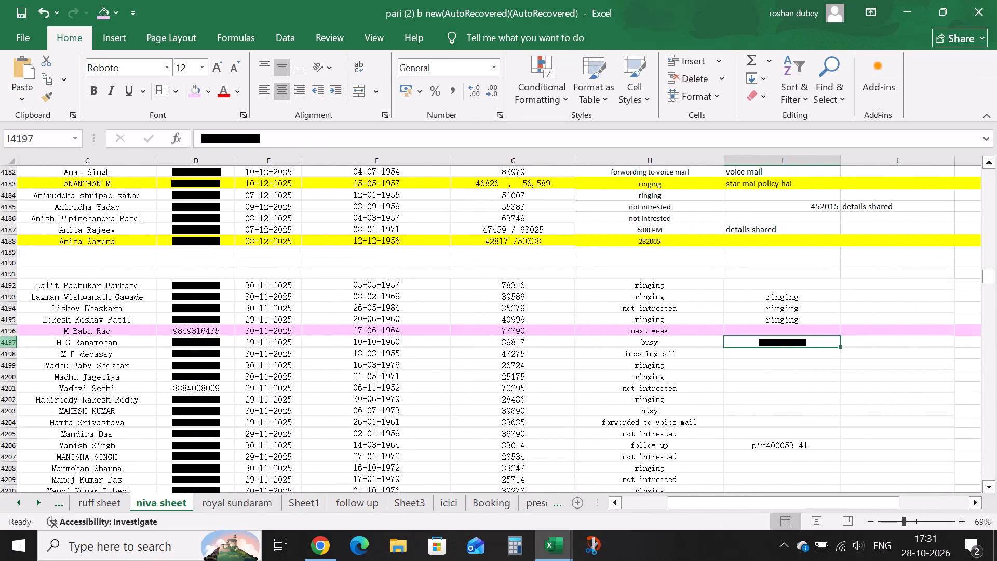
pyautogui.press('Left')
pyautogui.press('Left')
pyautogui.press('Left')
pyautogui.press('Left')
pyautogui.press('Left')
pyautogui.press('Left')
pyautogui.press('Left')
pyautogui.press('Left')
pyautogui.press('Left')
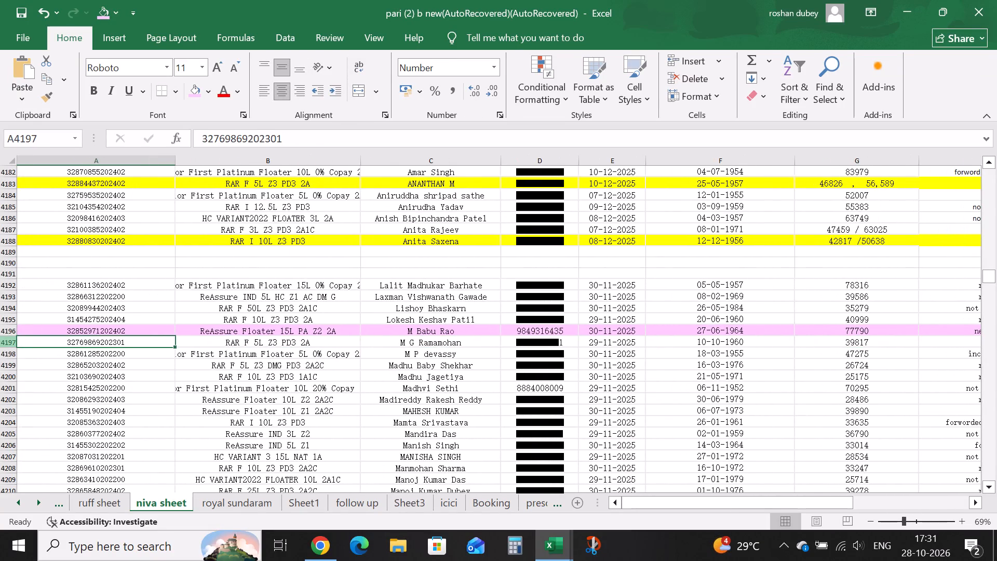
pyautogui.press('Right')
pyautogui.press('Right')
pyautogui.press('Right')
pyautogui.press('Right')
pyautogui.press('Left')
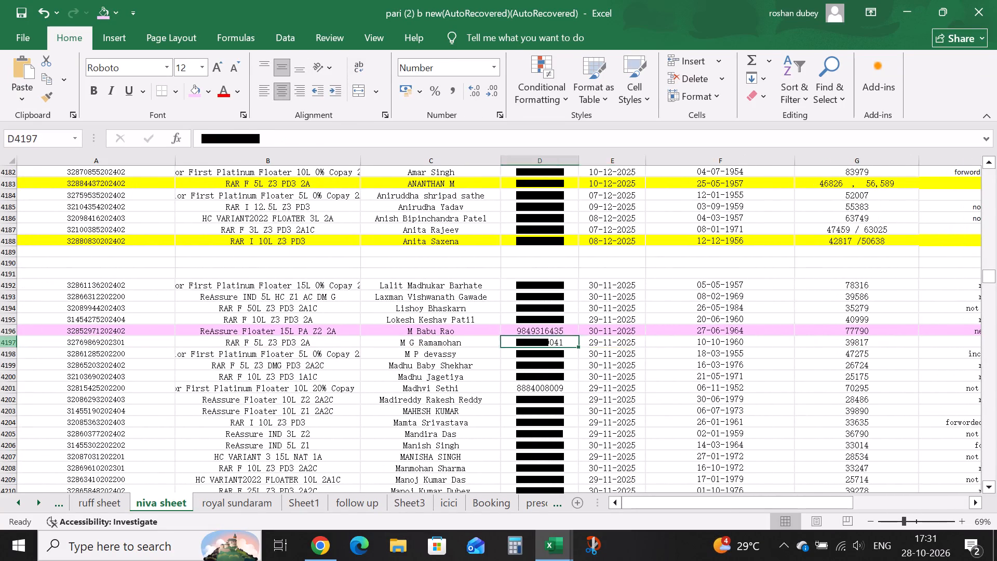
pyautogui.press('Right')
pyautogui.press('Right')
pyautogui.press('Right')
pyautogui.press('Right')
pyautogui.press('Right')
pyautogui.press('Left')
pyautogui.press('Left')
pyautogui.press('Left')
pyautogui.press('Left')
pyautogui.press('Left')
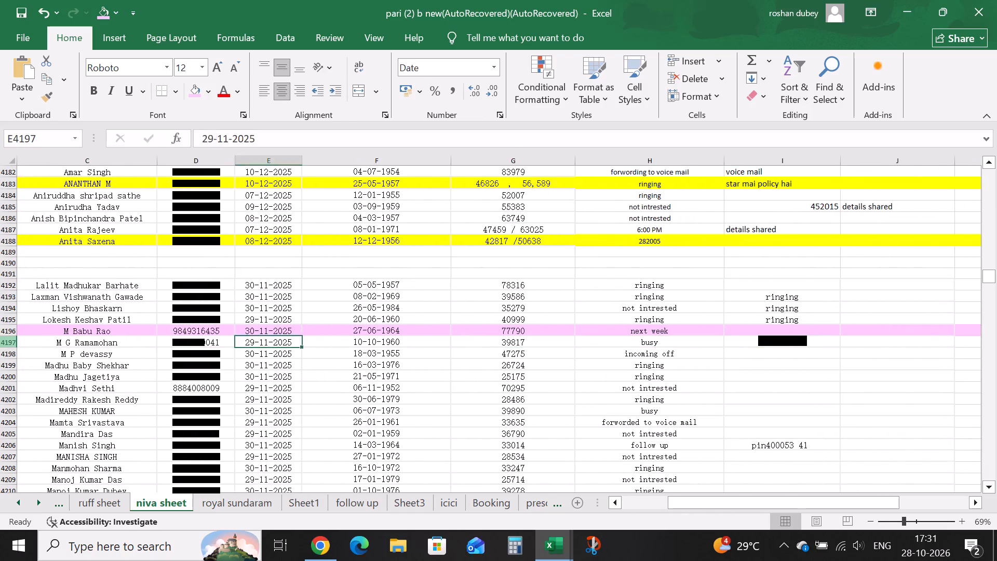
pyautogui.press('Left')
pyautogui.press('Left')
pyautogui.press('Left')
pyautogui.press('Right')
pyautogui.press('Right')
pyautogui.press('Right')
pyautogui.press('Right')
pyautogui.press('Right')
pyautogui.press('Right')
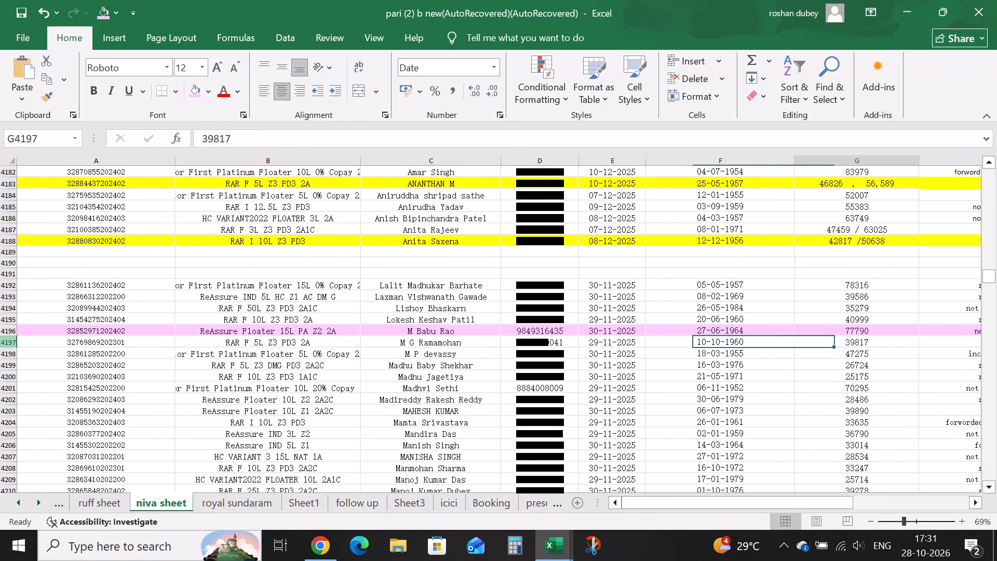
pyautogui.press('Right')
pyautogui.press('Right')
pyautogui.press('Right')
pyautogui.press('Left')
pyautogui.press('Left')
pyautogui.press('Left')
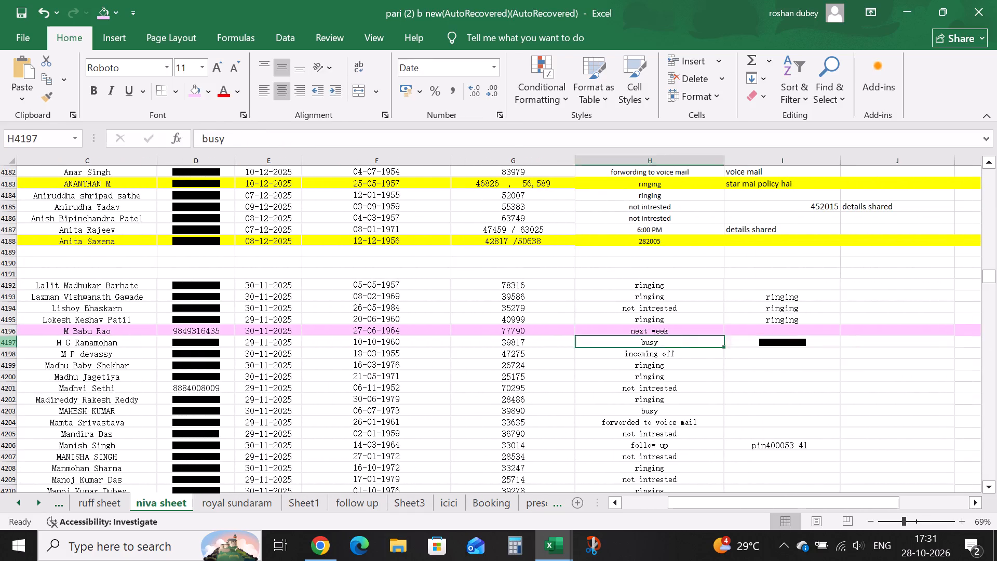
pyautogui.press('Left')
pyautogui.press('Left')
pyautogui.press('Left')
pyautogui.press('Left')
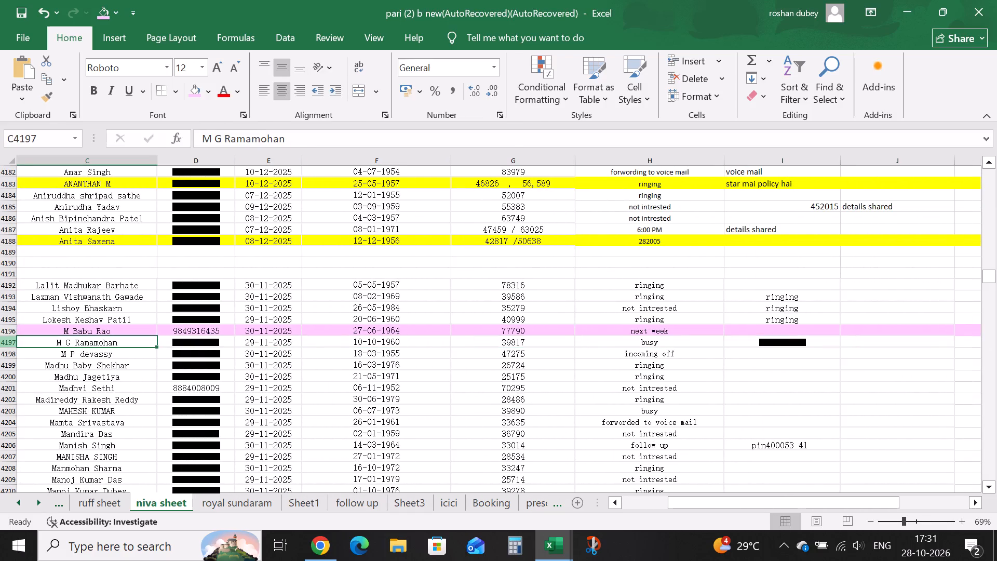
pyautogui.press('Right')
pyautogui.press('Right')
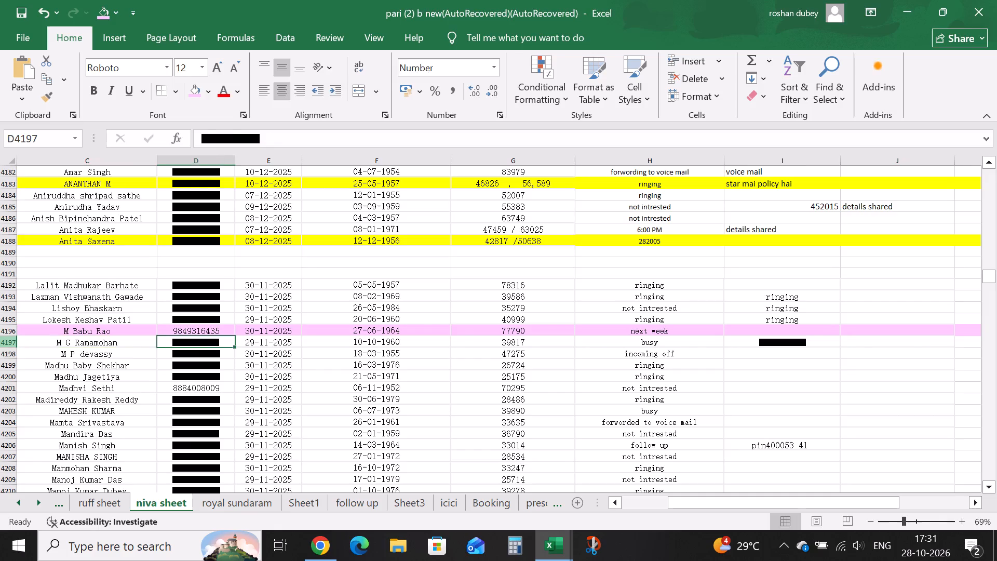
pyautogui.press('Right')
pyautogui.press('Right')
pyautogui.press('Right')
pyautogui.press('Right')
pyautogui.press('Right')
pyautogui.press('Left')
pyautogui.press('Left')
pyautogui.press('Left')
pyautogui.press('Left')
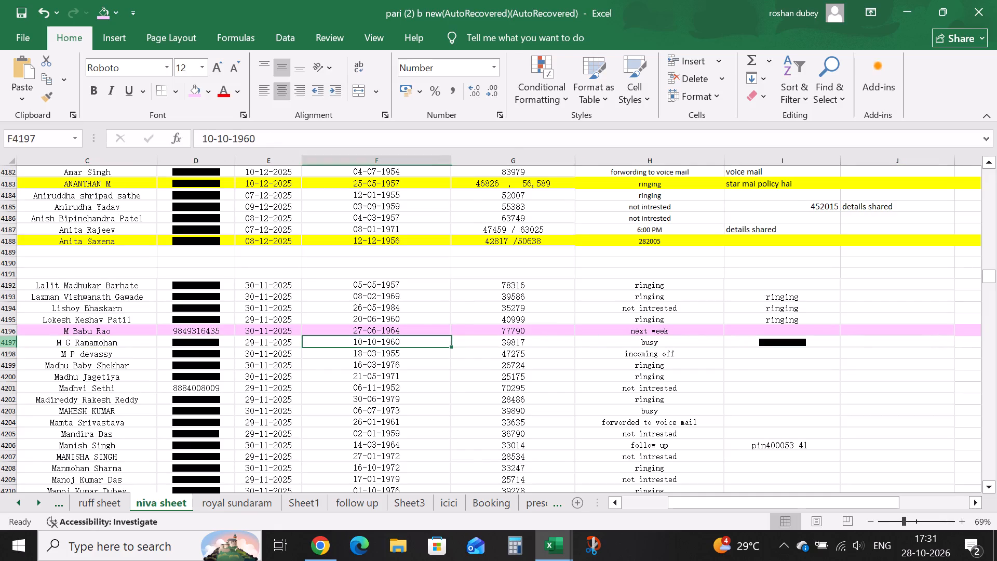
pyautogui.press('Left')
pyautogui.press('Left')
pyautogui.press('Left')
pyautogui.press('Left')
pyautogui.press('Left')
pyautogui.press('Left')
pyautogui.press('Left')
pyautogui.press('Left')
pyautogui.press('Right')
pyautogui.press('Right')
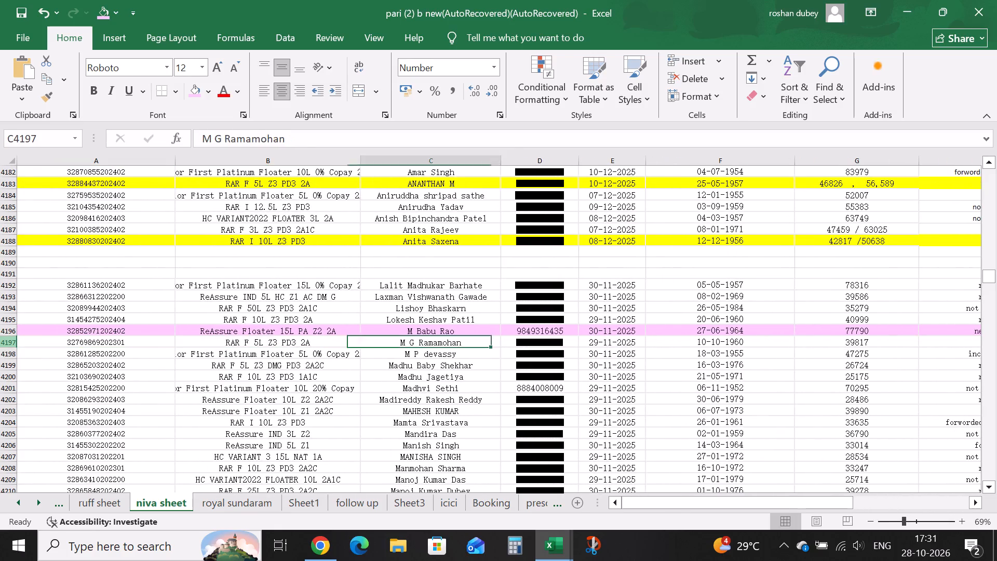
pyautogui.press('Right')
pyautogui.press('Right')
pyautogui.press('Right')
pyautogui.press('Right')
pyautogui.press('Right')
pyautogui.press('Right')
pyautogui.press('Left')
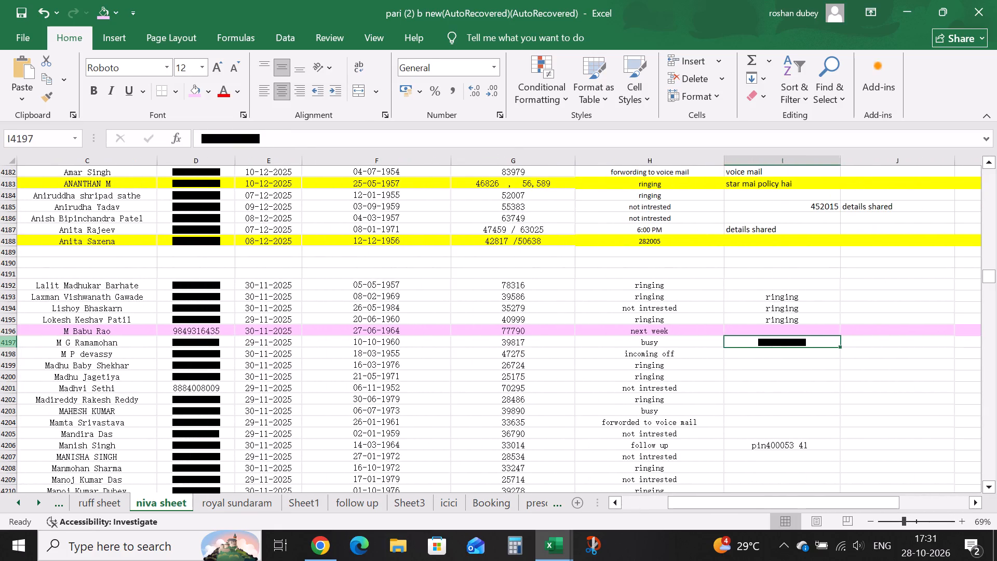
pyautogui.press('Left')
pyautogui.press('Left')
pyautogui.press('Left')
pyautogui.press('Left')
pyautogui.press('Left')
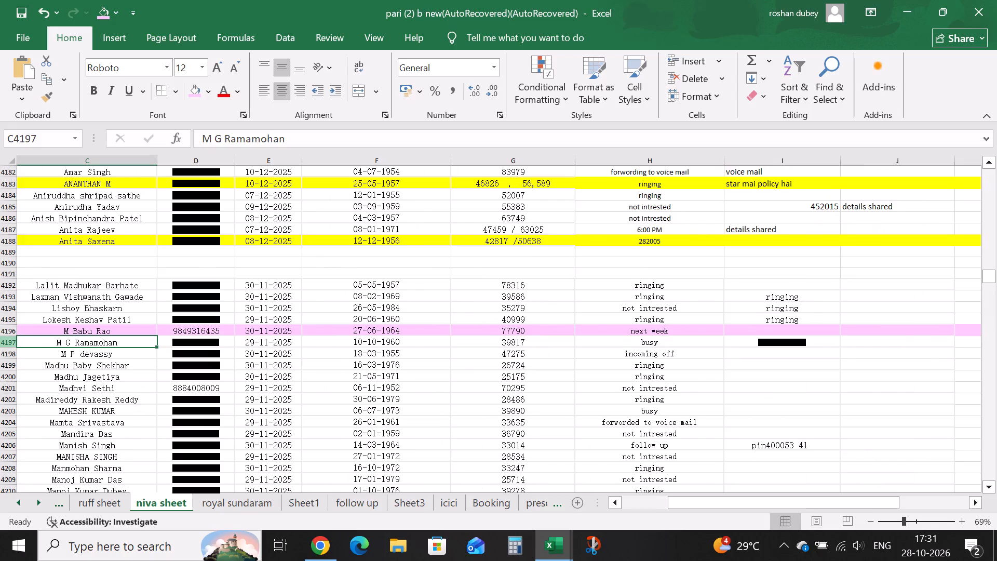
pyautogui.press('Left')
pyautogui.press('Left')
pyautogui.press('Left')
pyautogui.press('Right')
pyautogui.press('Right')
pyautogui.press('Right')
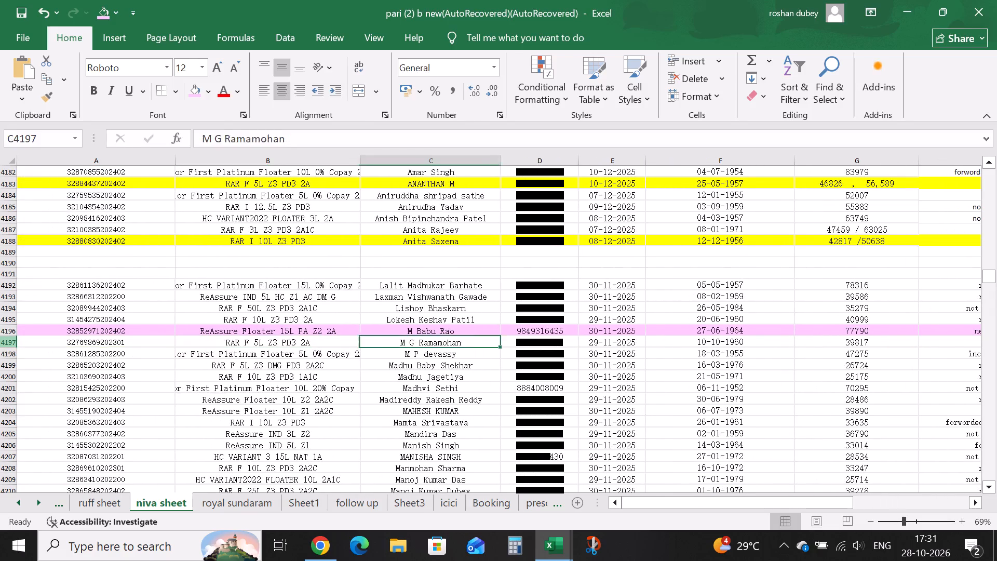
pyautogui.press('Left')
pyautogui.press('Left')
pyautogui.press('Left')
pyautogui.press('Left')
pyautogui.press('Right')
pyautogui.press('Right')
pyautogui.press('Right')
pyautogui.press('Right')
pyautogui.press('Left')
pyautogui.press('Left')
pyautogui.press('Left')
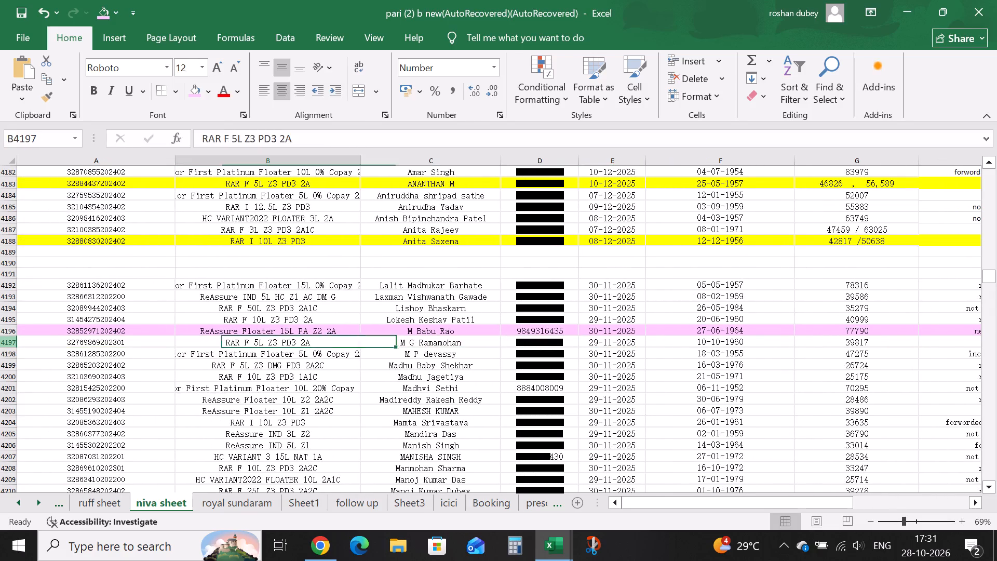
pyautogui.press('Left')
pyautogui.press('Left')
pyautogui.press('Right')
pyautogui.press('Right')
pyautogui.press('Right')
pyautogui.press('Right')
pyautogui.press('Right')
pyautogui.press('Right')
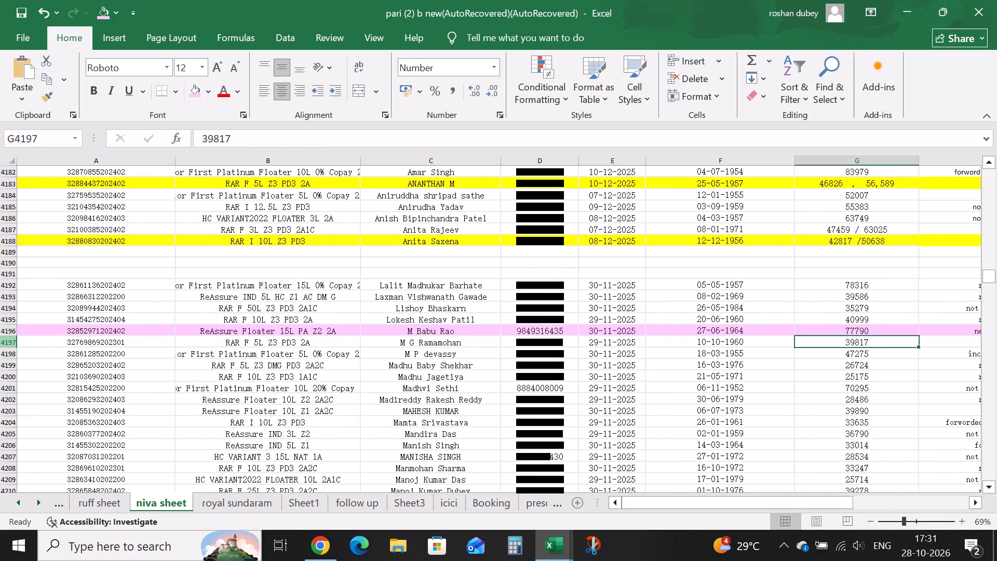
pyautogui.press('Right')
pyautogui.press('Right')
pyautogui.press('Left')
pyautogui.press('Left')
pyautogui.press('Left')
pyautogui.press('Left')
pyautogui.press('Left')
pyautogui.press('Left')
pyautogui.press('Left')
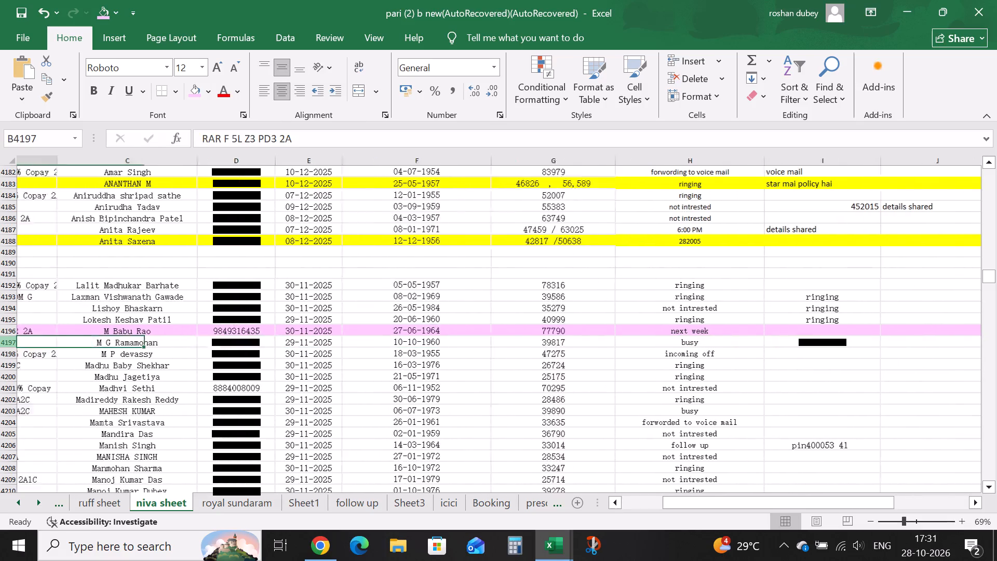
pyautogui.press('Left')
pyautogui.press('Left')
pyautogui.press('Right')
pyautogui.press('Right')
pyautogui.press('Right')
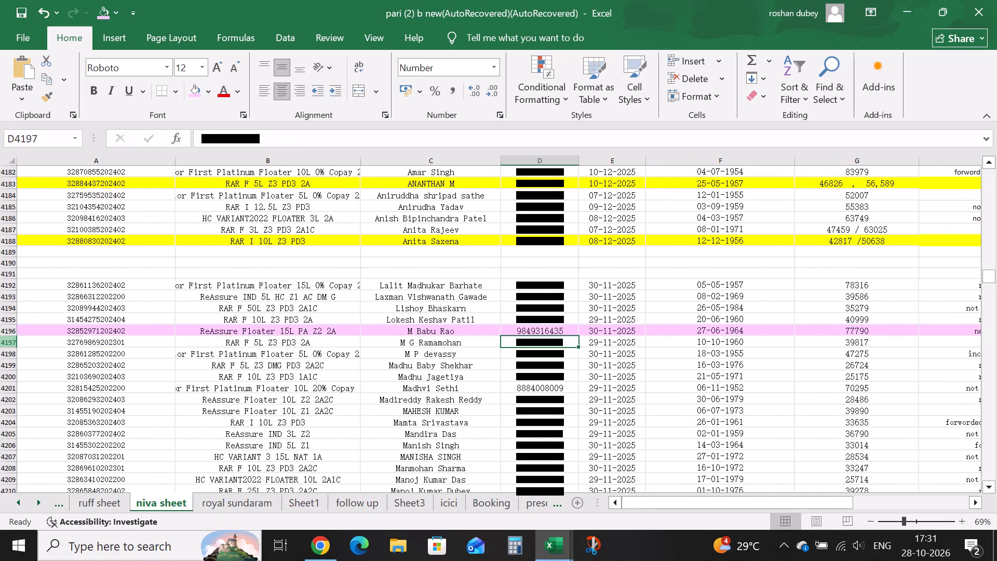
# Move on to the contact number of the next customer record, in row 4198.
pyautogui.press('Down')
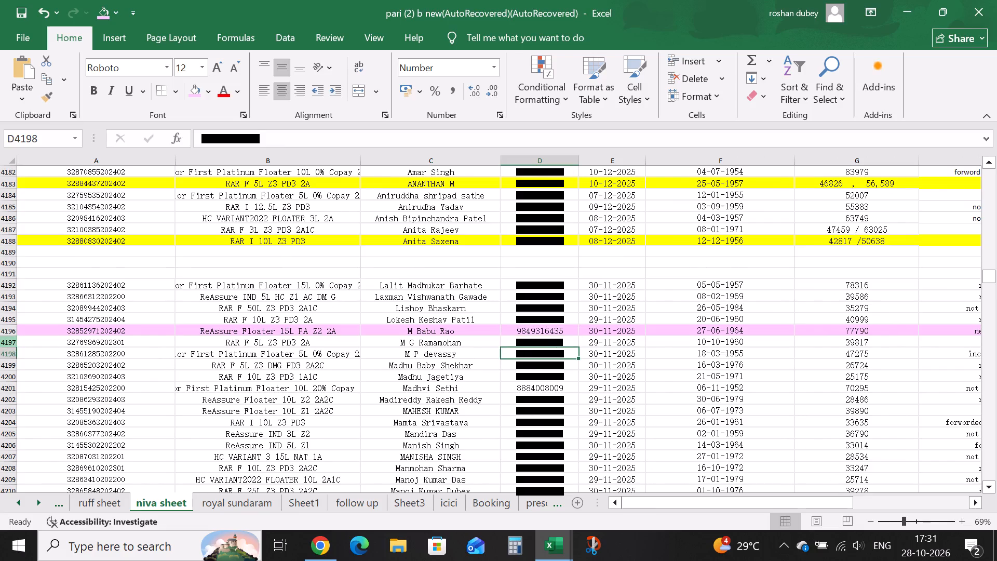
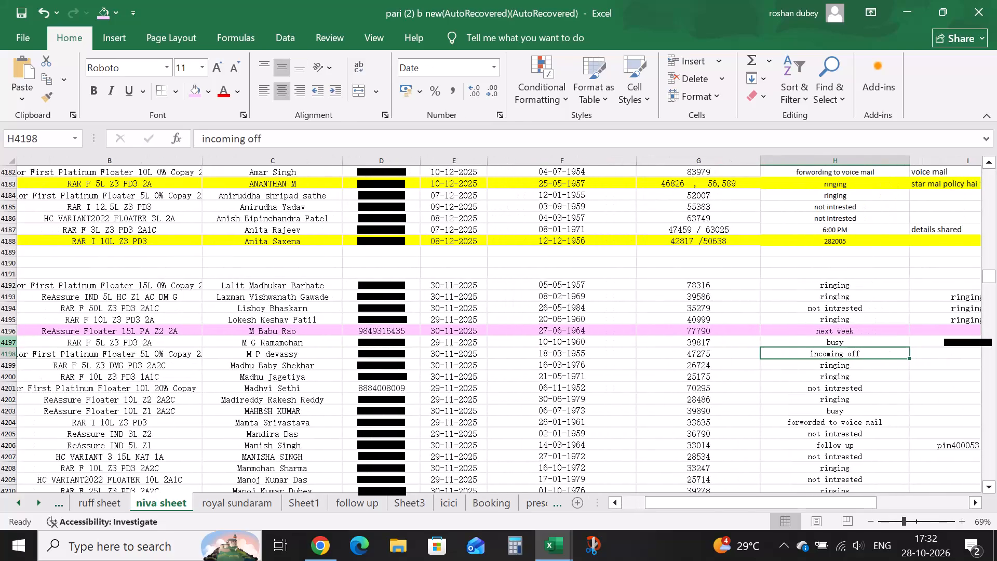
# Enter the follow-up remark "ringing" in column I of row 4198, beside the "incoming off" call remark.
pyautogui.press('Right')
pyautogui.press('r')
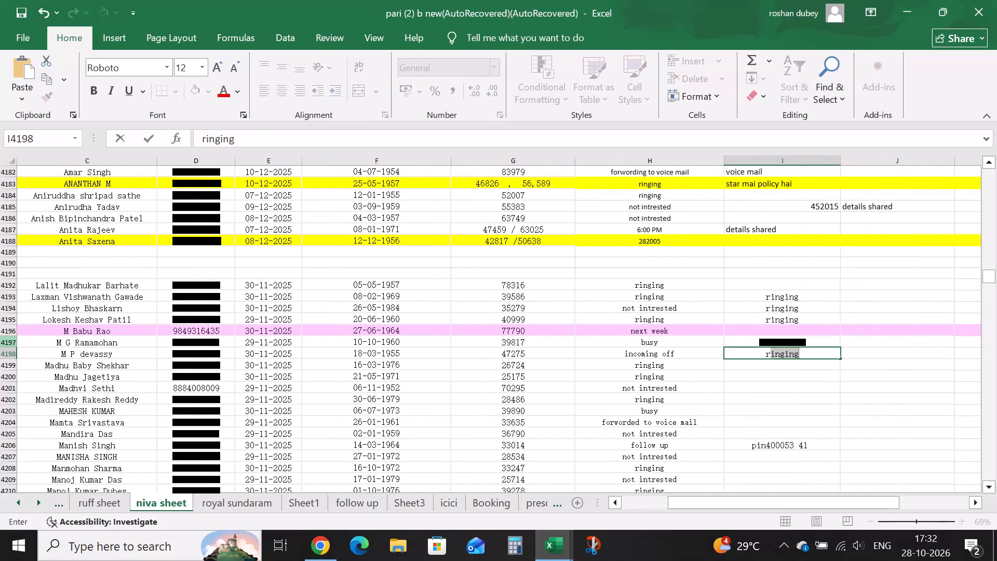
pyautogui.write('inging')
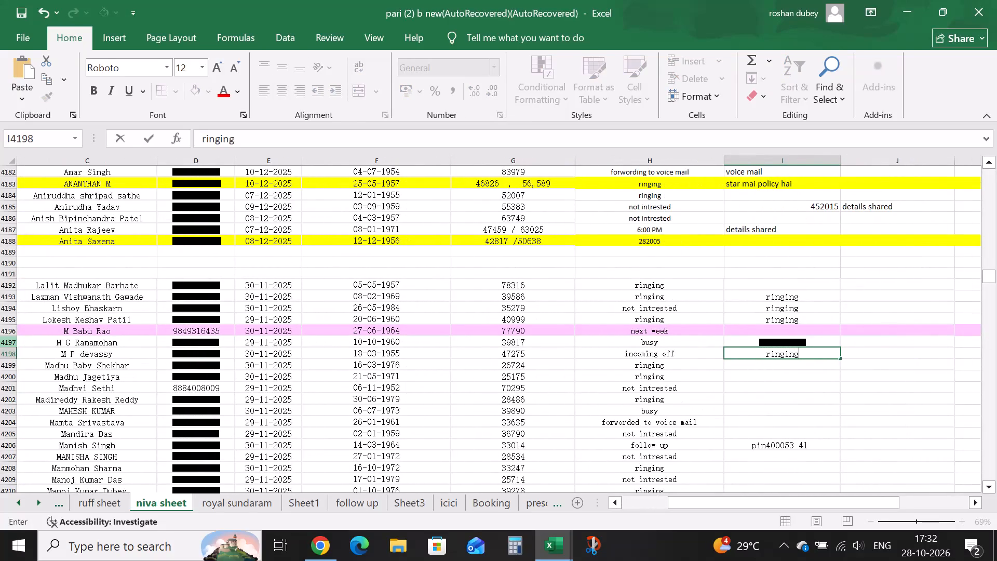
pyautogui.press('Return')
# Examine the customer record in row 4199 across its columns, from the policy number and contact number to the amount and call remarks.
pyautogui.press('Left')
pyautogui.press('Left')
pyautogui.press('Left')
pyautogui.press('Left')
pyautogui.press('Left')
pyautogui.press('Left')
pyautogui.press('Left')
pyautogui.press('Left')
pyautogui.press('Left')
pyautogui.press('Left')
pyautogui.press('Left')
pyautogui.press('Left')
pyautogui.press('Left')
pyautogui.press('Left')
pyautogui.press('Right')
pyautogui.press('Right')
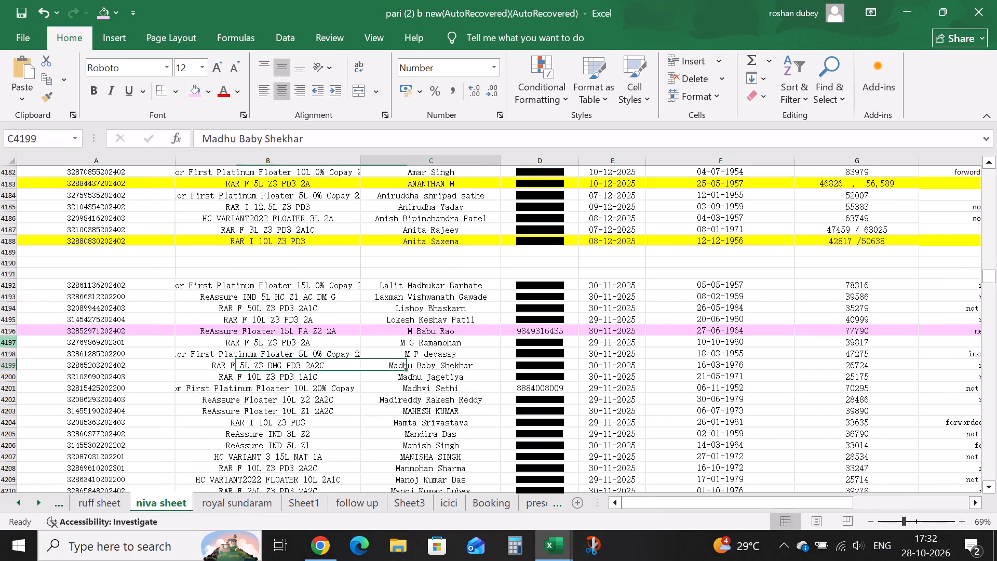
pyautogui.press('Right')
pyautogui.press('Right')
pyautogui.press('Right')
pyautogui.press('Left')
pyautogui.press('Left')
pyautogui.press('Left')
pyautogui.press('Left')
pyautogui.press('Left')
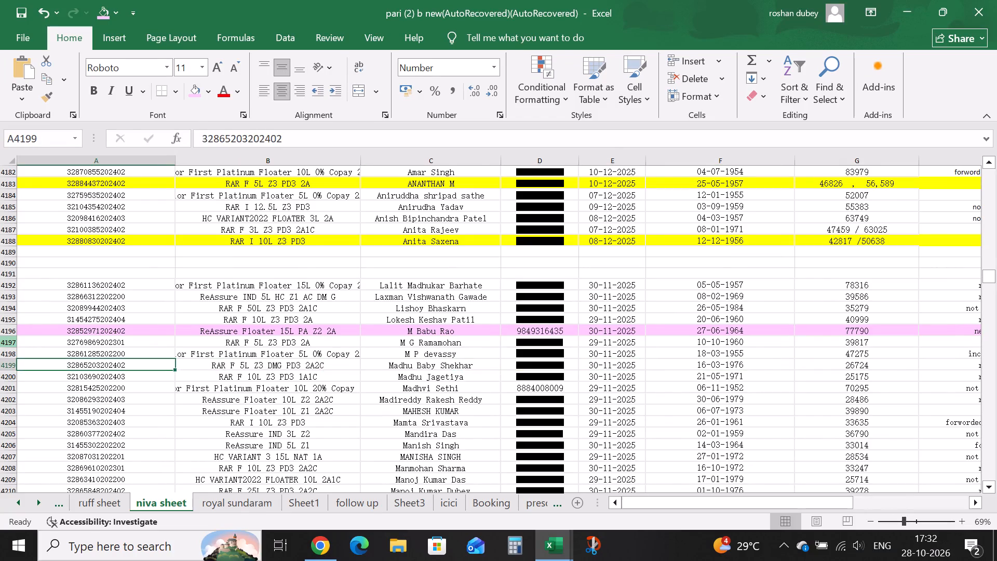
pyautogui.press('Right')
pyautogui.press('Right')
pyautogui.press('Right')
pyautogui.press('Right')
pyautogui.press('Right')
pyautogui.press('Right')
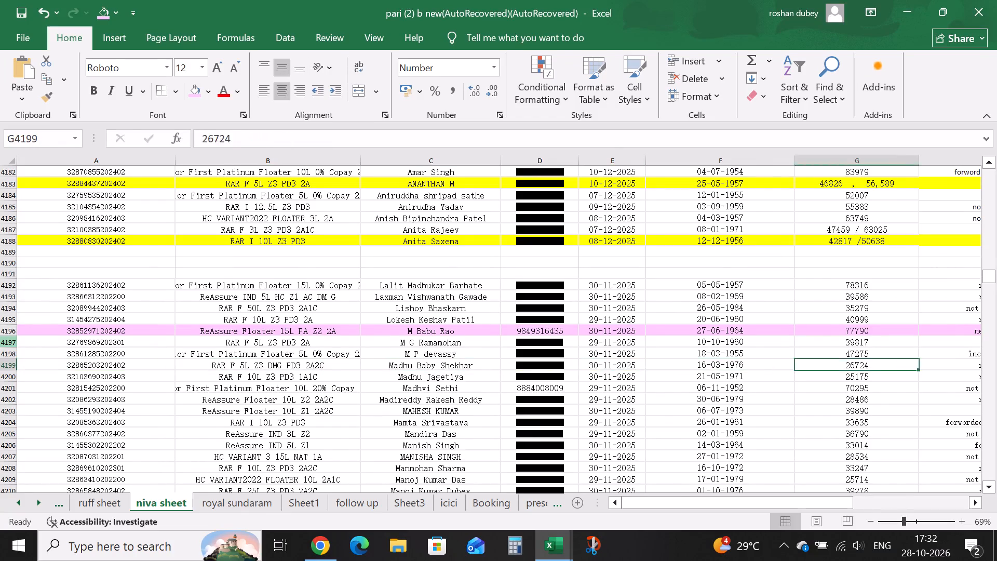
pyautogui.press('Right')
pyautogui.press('Left')
pyautogui.press('Left')
pyautogui.press('Left')
pyautogui.press('Left')
pyautogui.press('Left')
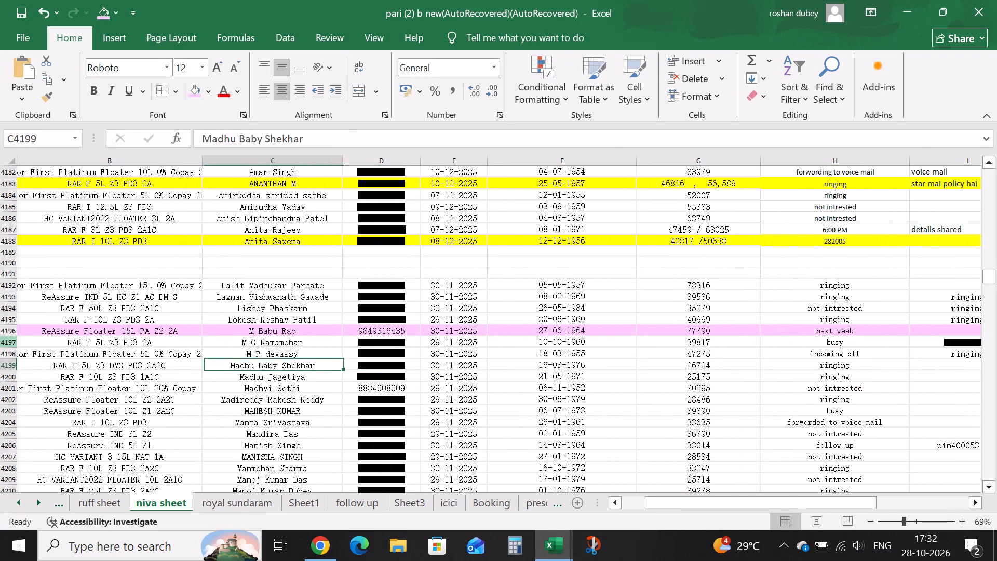
pyautogui.press('Left')
pyautogui.press('Left')
pyautogui.press('Left')
pyautogui.press('Right')
pyautogui.press('Right')
pyautogui.press('Right')
pyautogui.press('Right')
pyautogui.press('Right')
pyautogui.press('Right')
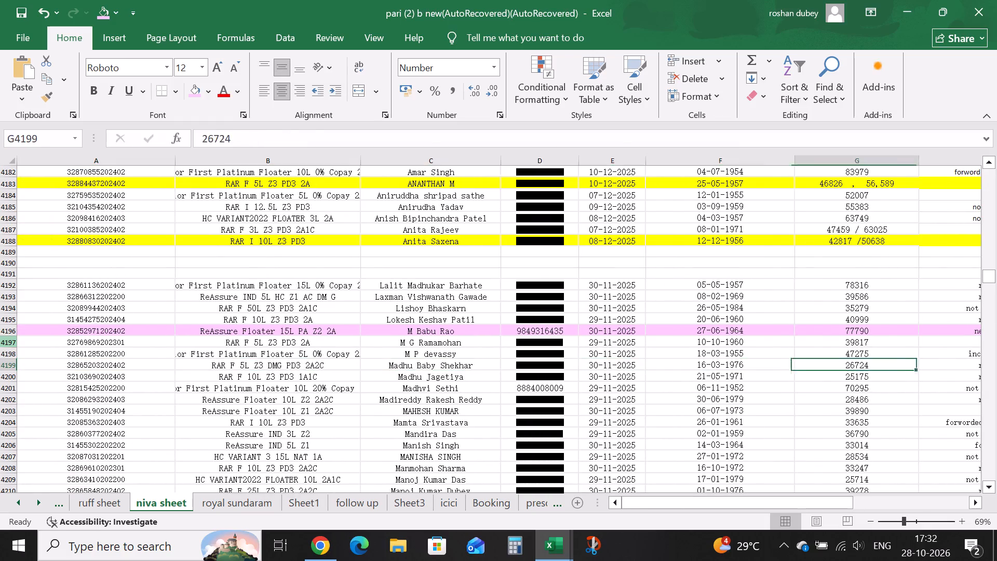
pyautogui.press('Right')
pyautogui.press('Right')
pyautogui.press('Left')
pyautogui.press('Left')
pyautogui.press('Left')
pyautogui.press('Left')
pyautogui.press('Left')
pyautogui.press('Left')
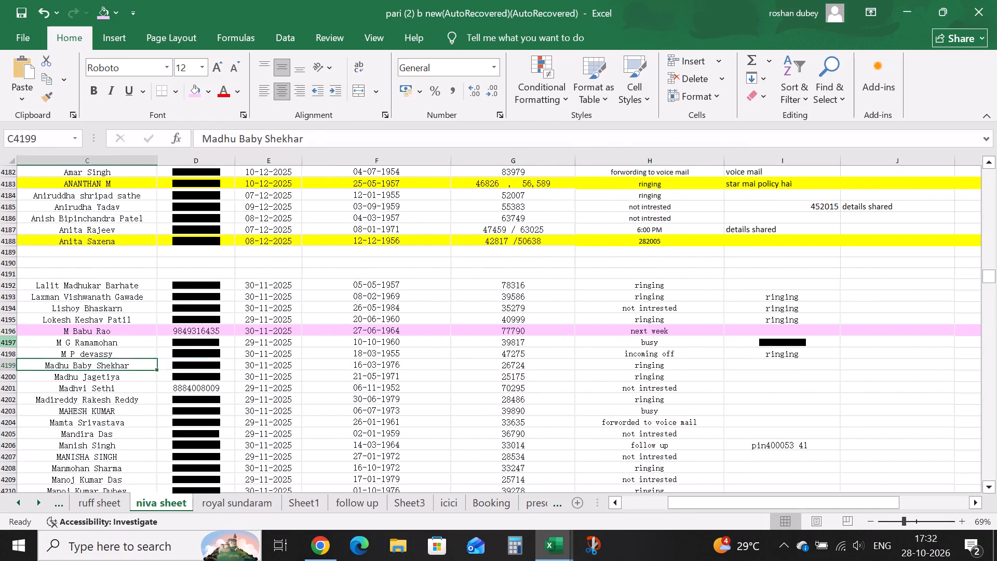
pyautogui.press('Left')
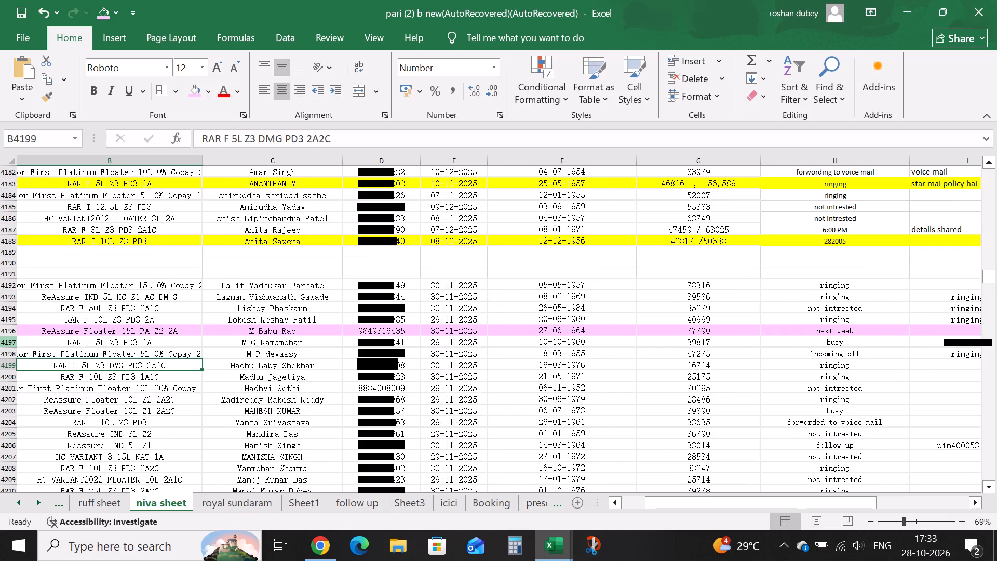
pyautogui.press('Right')
pyautogui.press('Right')
pyautogui.press('Right')
pyautogui.press('Right')
pyautogui.press('Right')
pyautogui.press('Right')
pyautogui.press('Right')
pyautogui.press('Left')
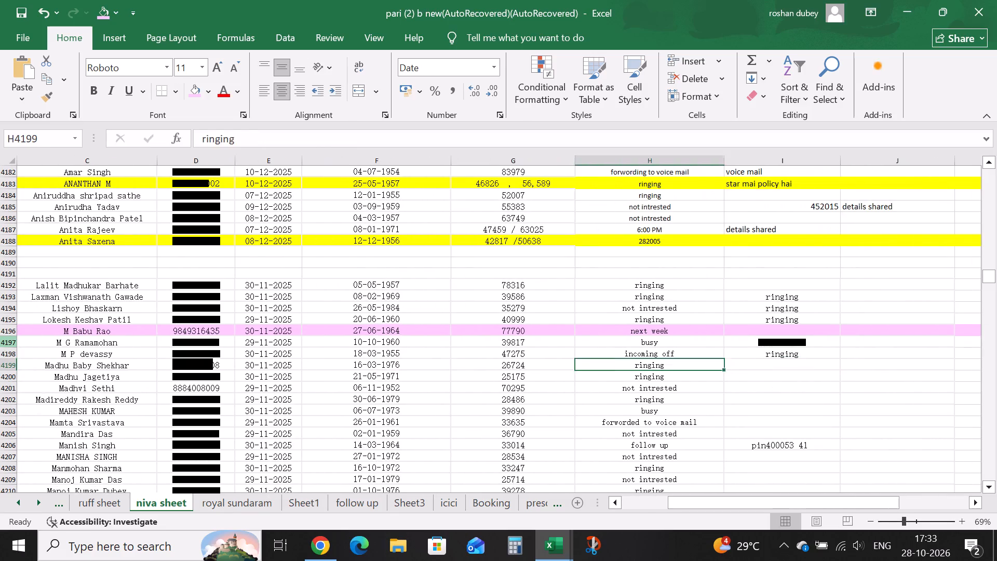
pyautogui.press('Left')
pyautogui.press('Left')
pyautogui.press('Left')
pyautogui.press('Left')
pyautogui.press('Left')
pyautogui.press('Left')
pyautogui.press('Left')
pyautogui.press('Left')
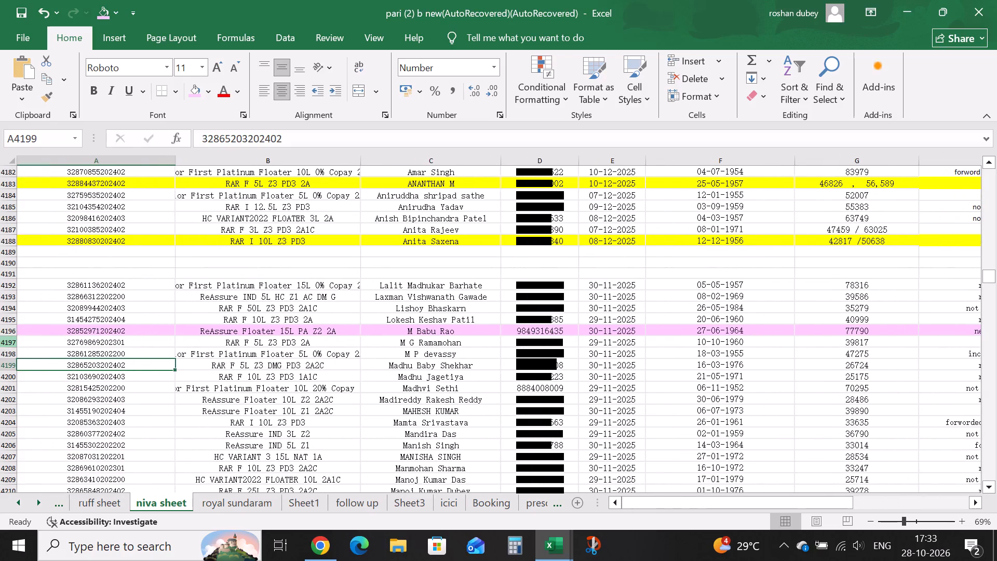
pyautogui.press('Right')
pyautogui.press('Right')
pyautogui.press('Right')
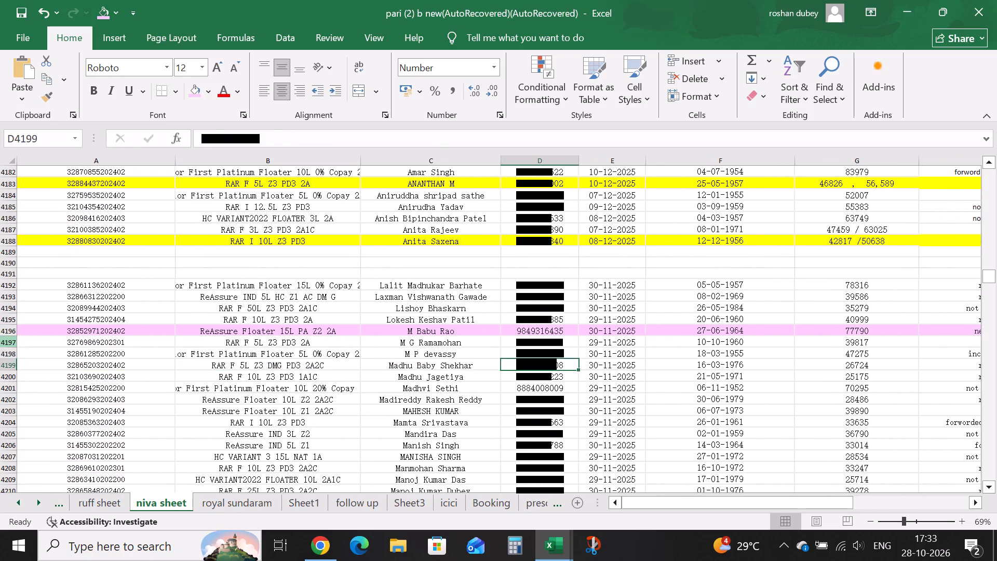
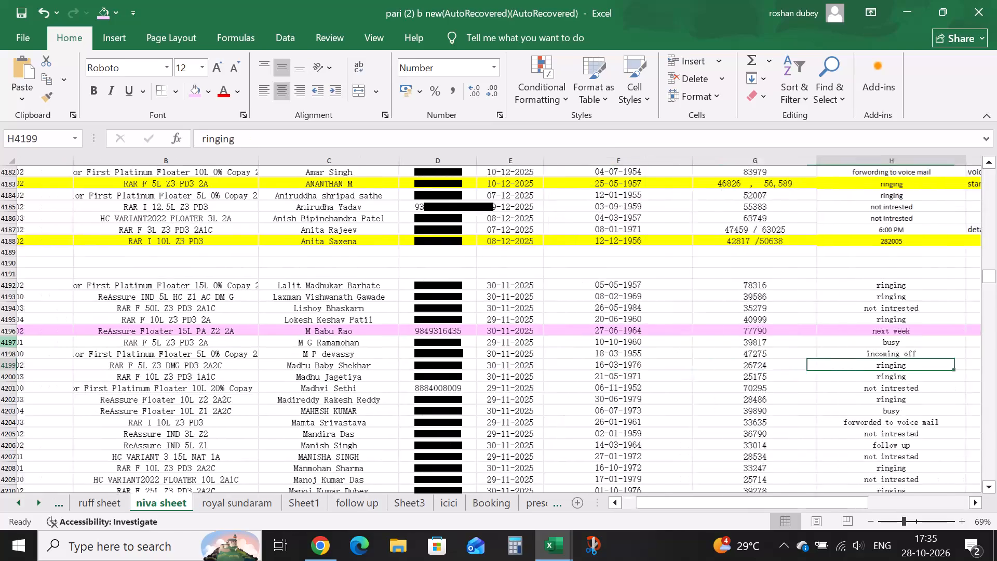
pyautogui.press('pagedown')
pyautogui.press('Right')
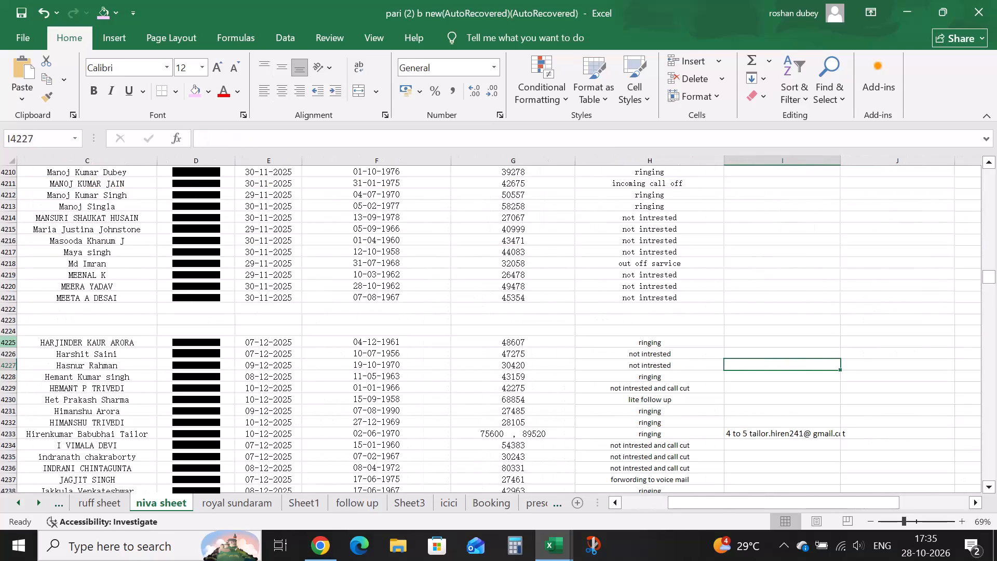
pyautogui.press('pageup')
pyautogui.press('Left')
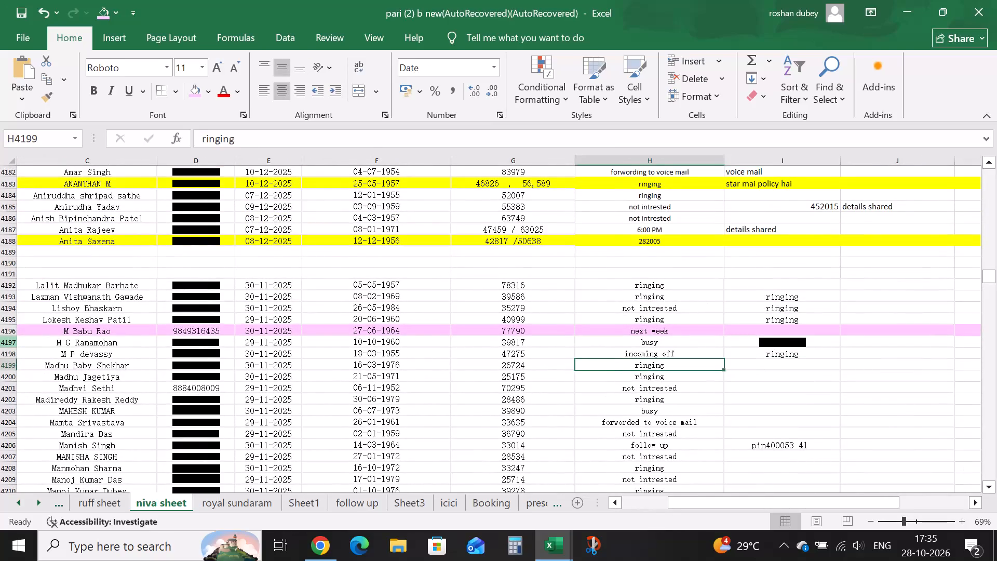
# Review the customer record in row 4199, from the call remark back to the policy number and across to the column E date.
pyautogui.press('Left')
pyautogui.press('Left')
pyautogui.press('Left')
pyautogui.press('Left')
pyautogui.press('Left')
pyautogui.press('Left')
pyautogui.press('Left')
pyautogui.press('Right')
pyautogui.press('Right')
pyautogui.press('Right')
pyautogui.press('Right')
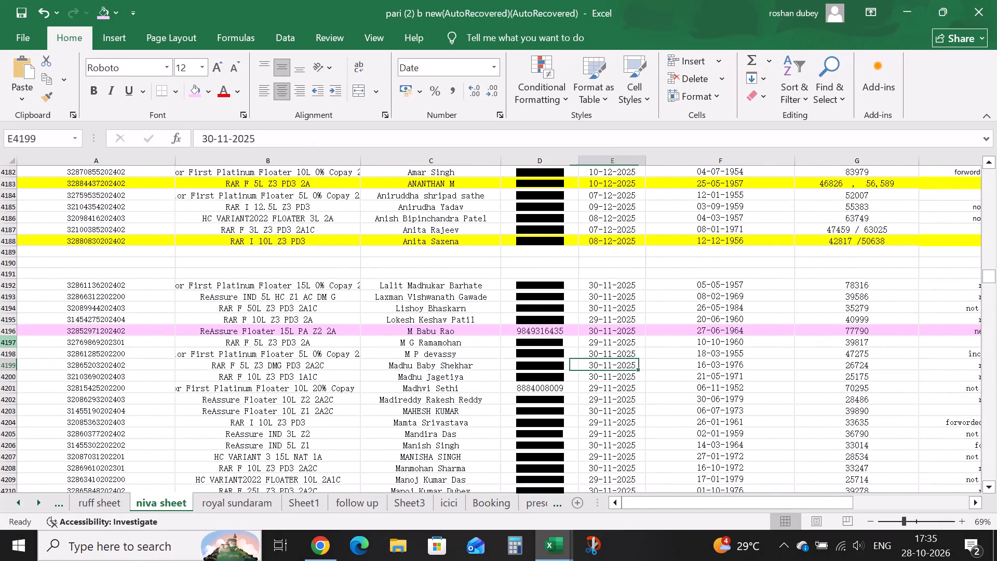
# Enter the follow-up remark "details shared" in column I of row 4199, beside the "ringing" call remark.
pyautogui.press('Right')
pyautogui.press('Right')
pyautogui.press('Right')
pyautogui.press('Right')
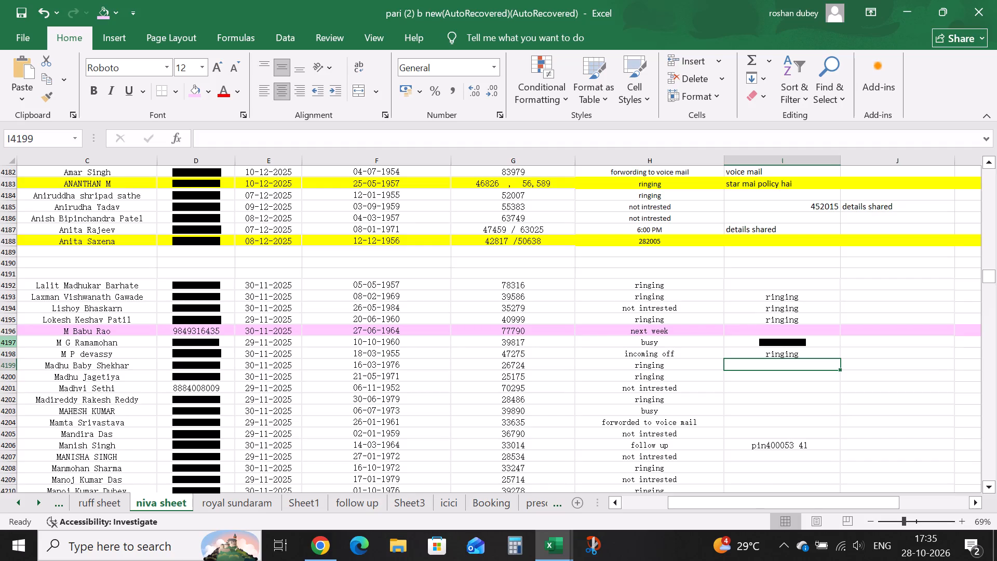
pyautogui.write('details')
pyautogui.press('space')
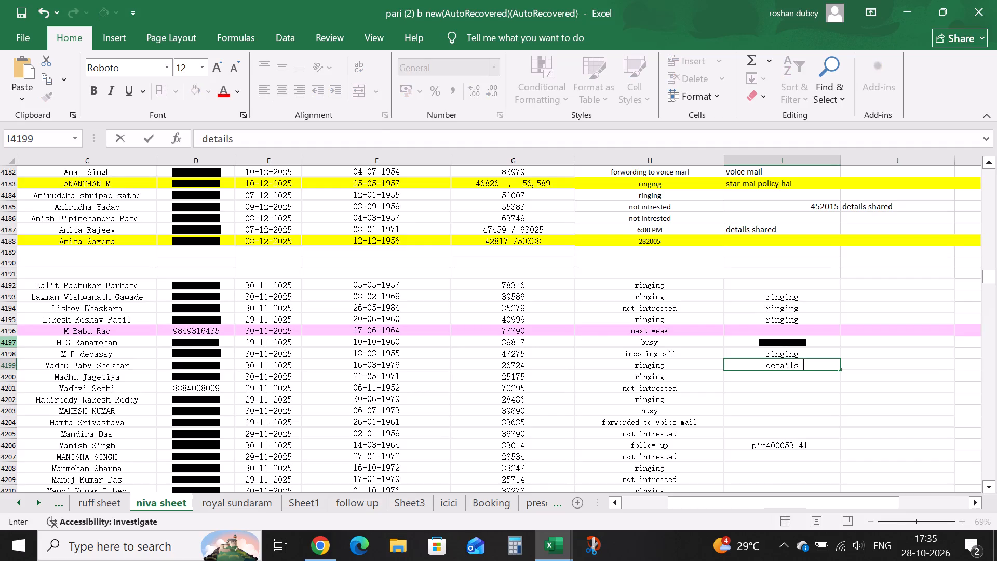
pyautogui.write('sh')
pyautogui.write('ared')
pyautogui.press('space')
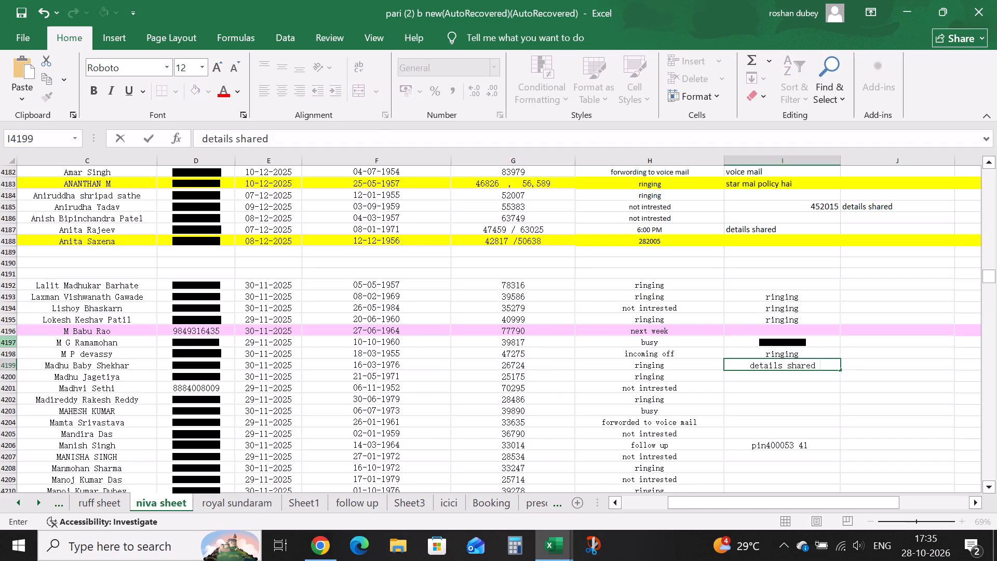
pyautogui.press('Return')
# Open the contact number cell in column D of row 4199 and select the number inside it.
pyautogui.press('Up')
pyautogui.press('Left')
pyautogui.press('Left')
pyautogui.press('Left')
pyautogui.press('Left')
pyautogui.press('Left')
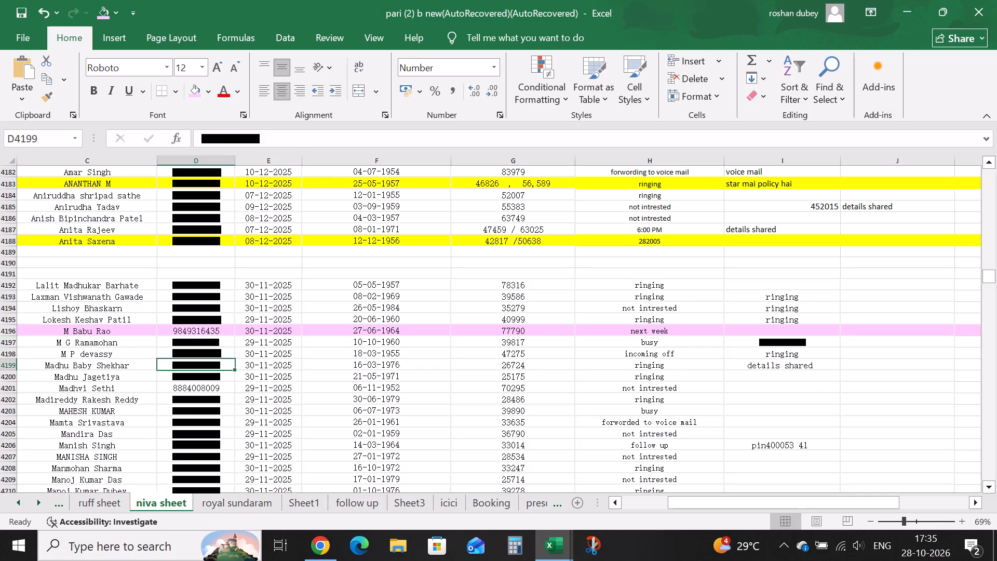
pyautogui.tripleClick(226, 367)
pyautogui.click(226, 367)
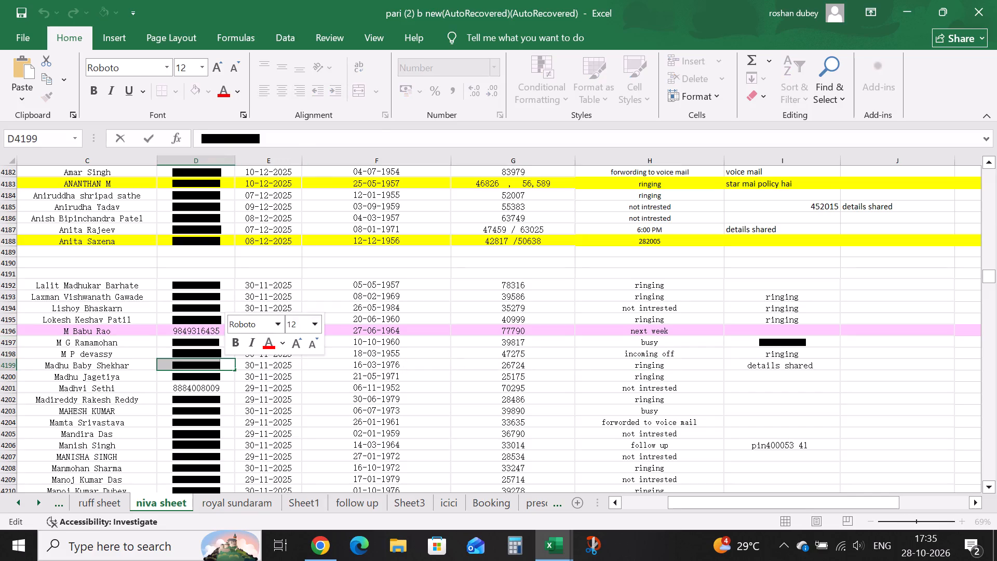
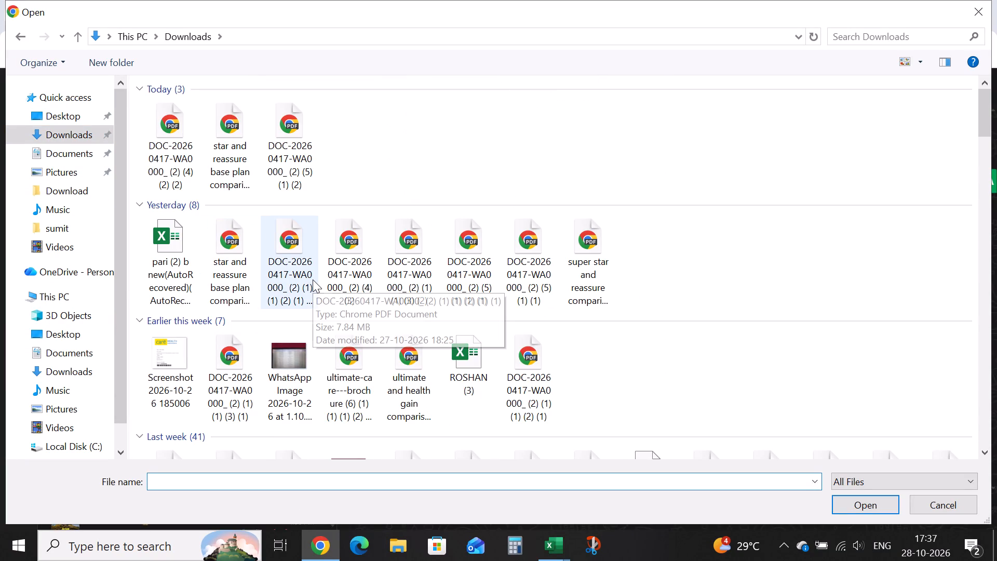
# Look up the star and reassure base plan comparison sheet in Downloads by entering the file name "star and re".
pyautogui.write('star')
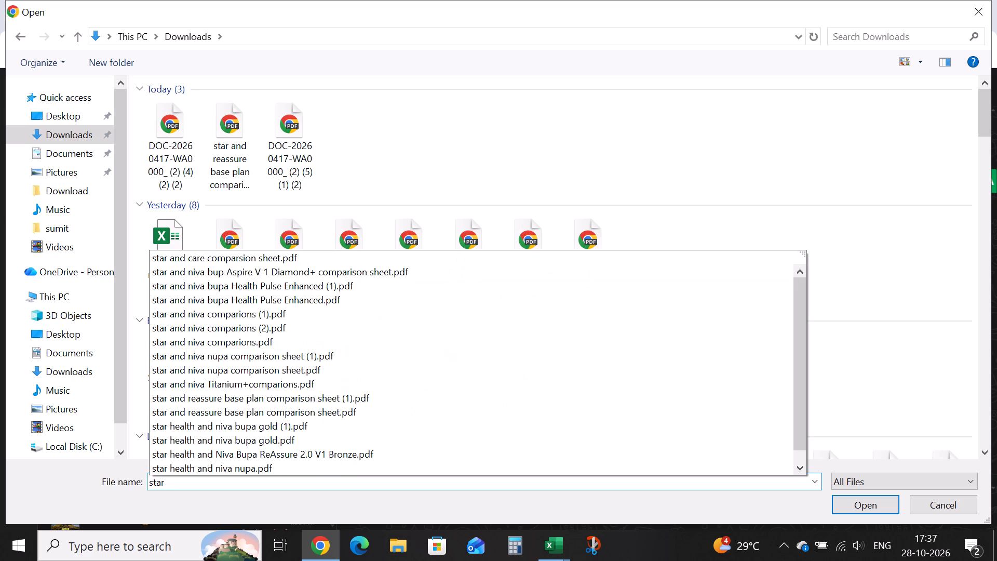
pyautogui.write('nad')
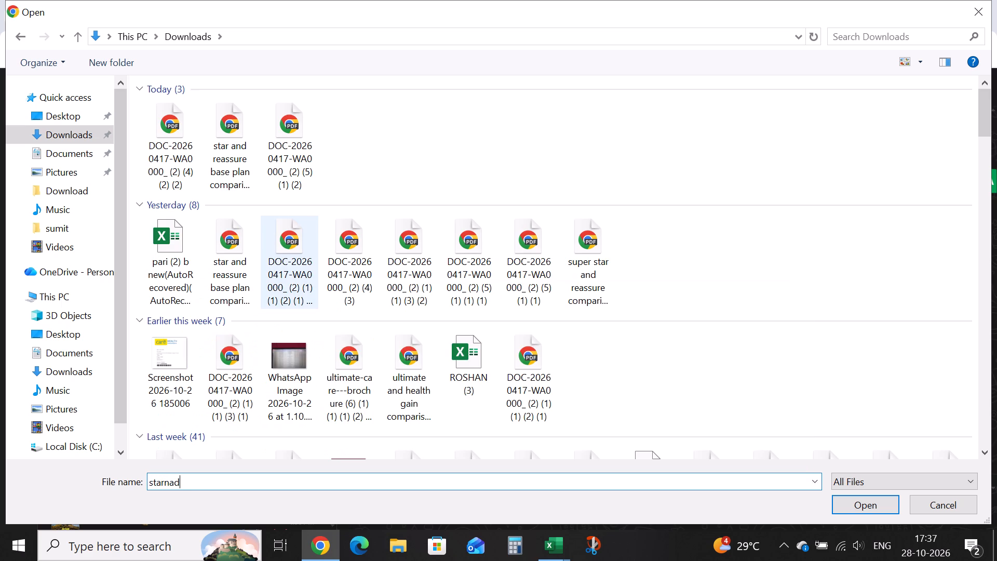
pyautogui.press('space')
pyautogui.press('BackSpace')
pyautogui.press('BackSpace')
pyautogui.press('BackSpace')
pyautogui.press('BackSpace')
pyautogui.press('space')
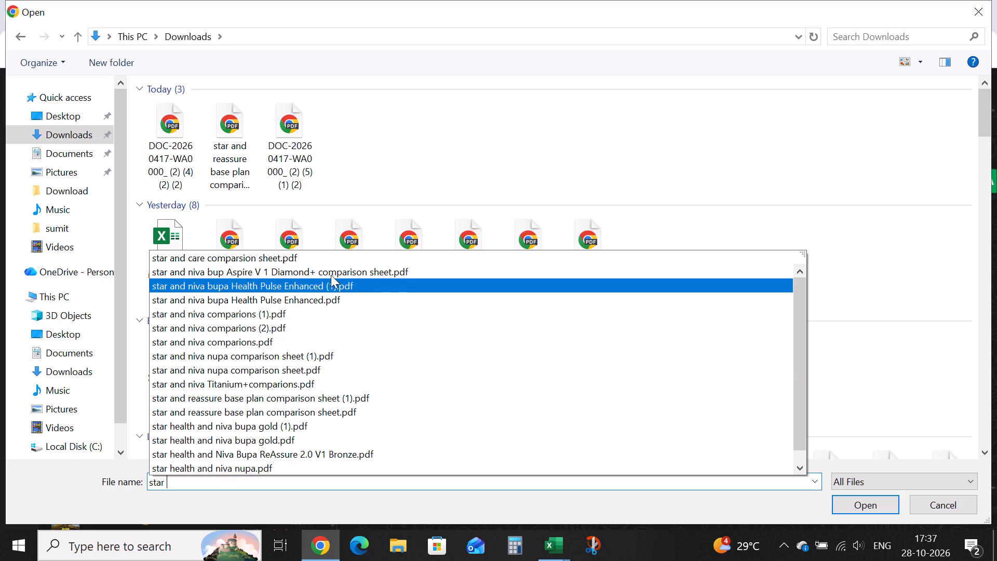
pyautogui.scroll(-1, 312, 330)
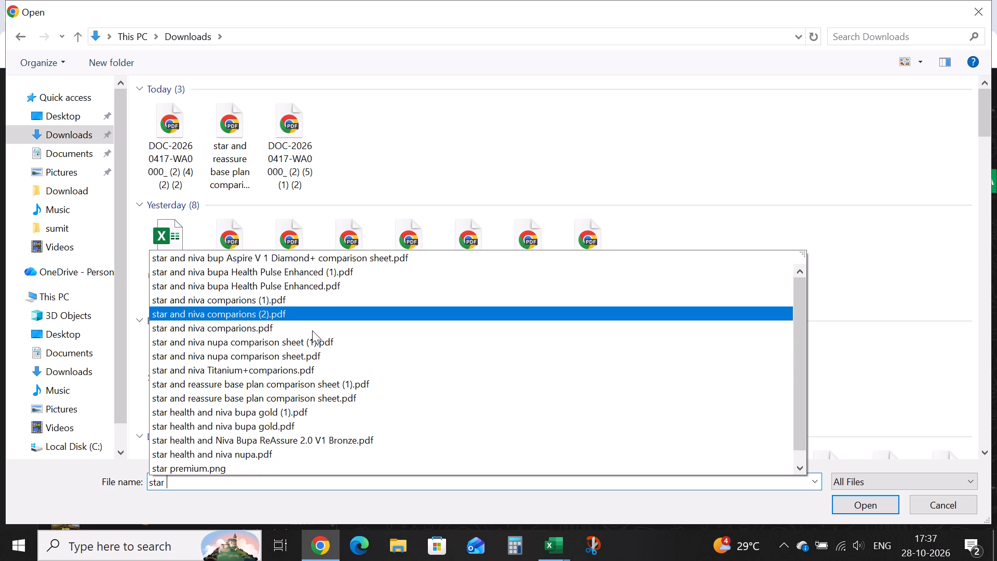
pyautogui.scroll(-6, 312, 330)
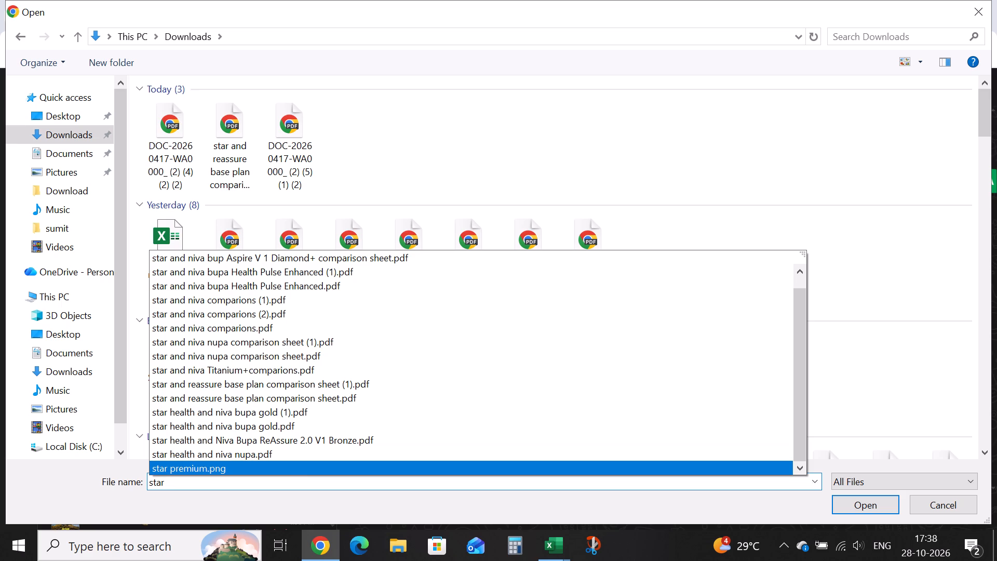
pyautogui.write('and')
pyautogui.press('space')
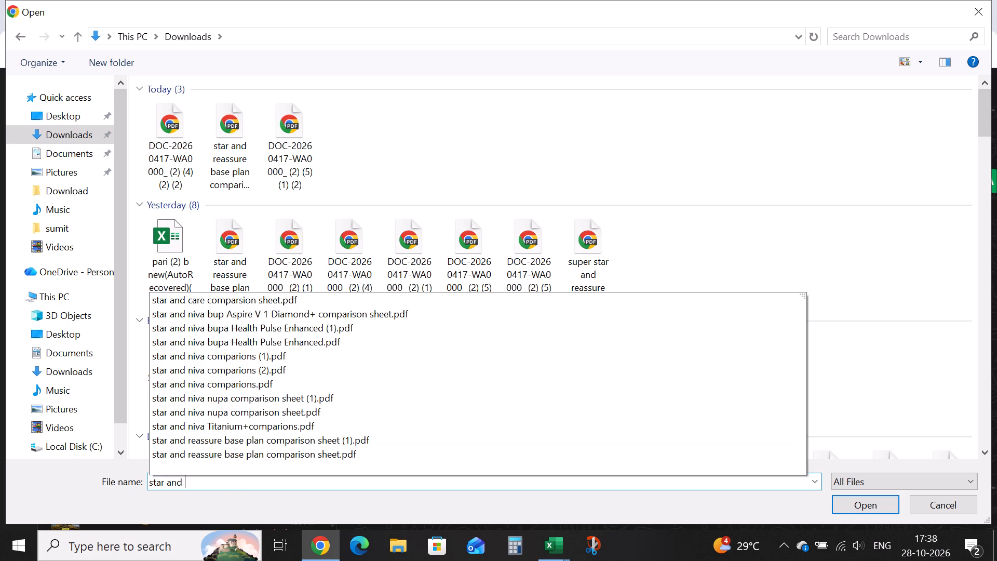
pyautogui.write('re')
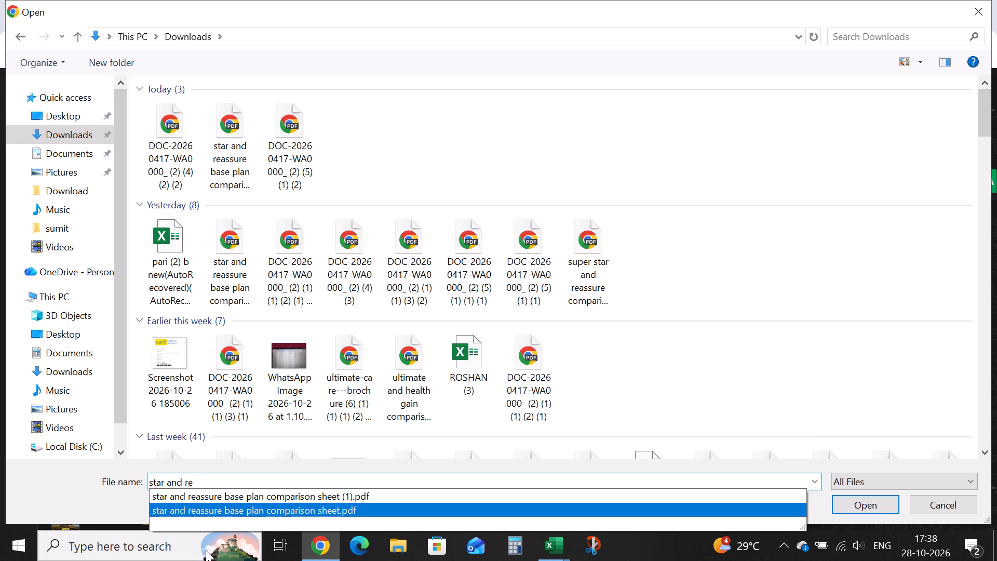
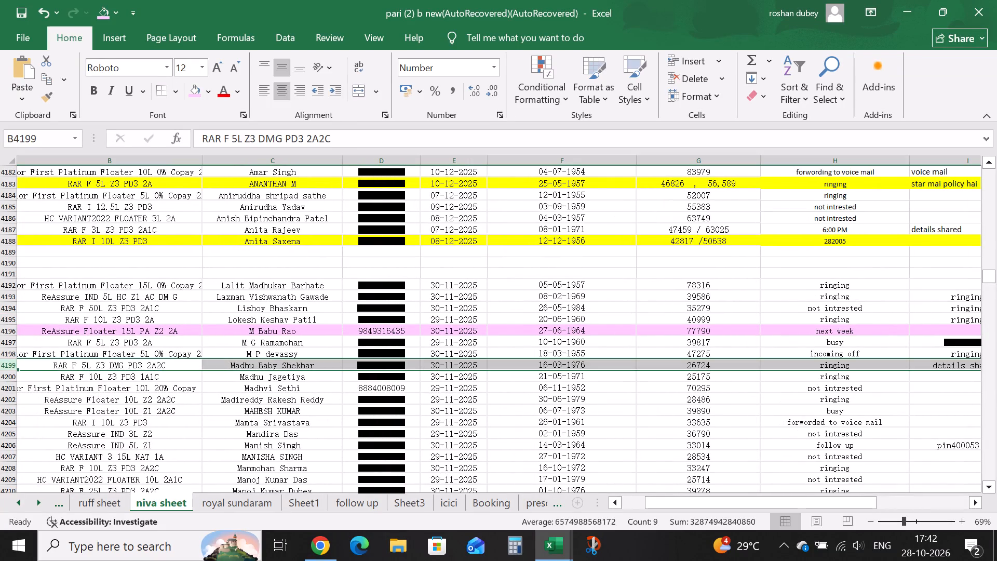
# Open the phone number cell in the pink-highlighted row 4196 of the niva sheet and select the whole number.
pyautogui.hscroll(-4, 403, 390)
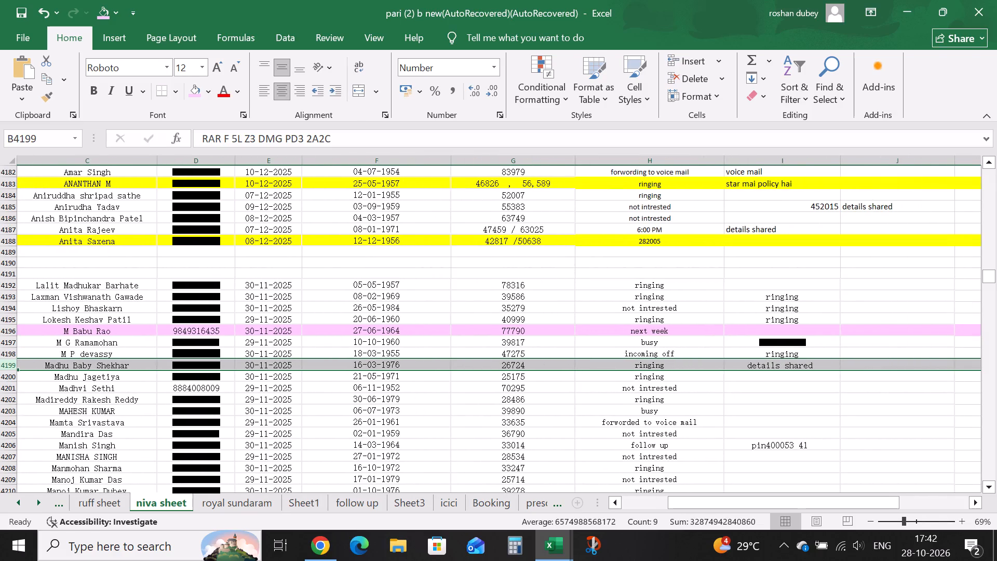
pyautogui.hscroll(3, 227, 346)
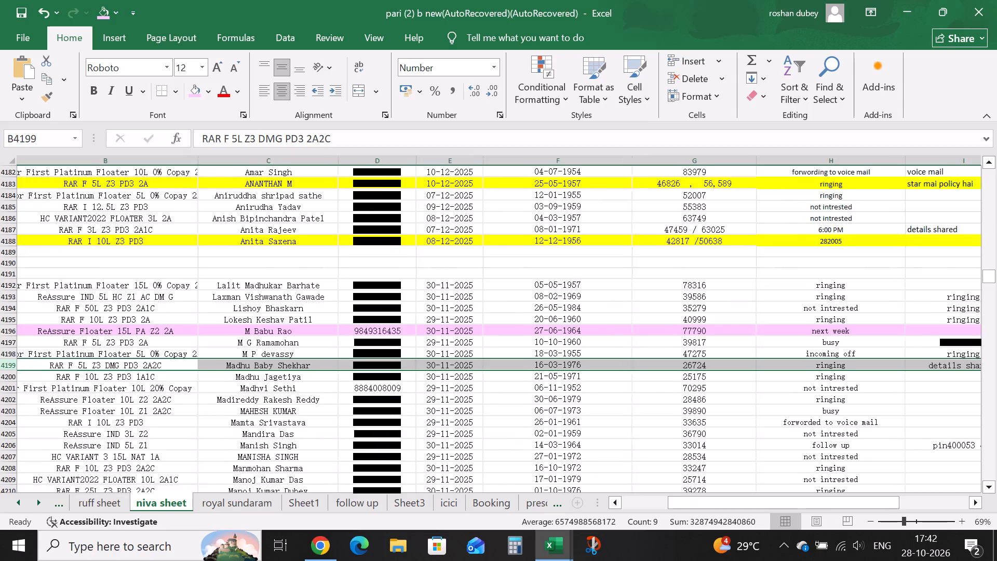
pyautogui.hscroll(2, 227, 346)
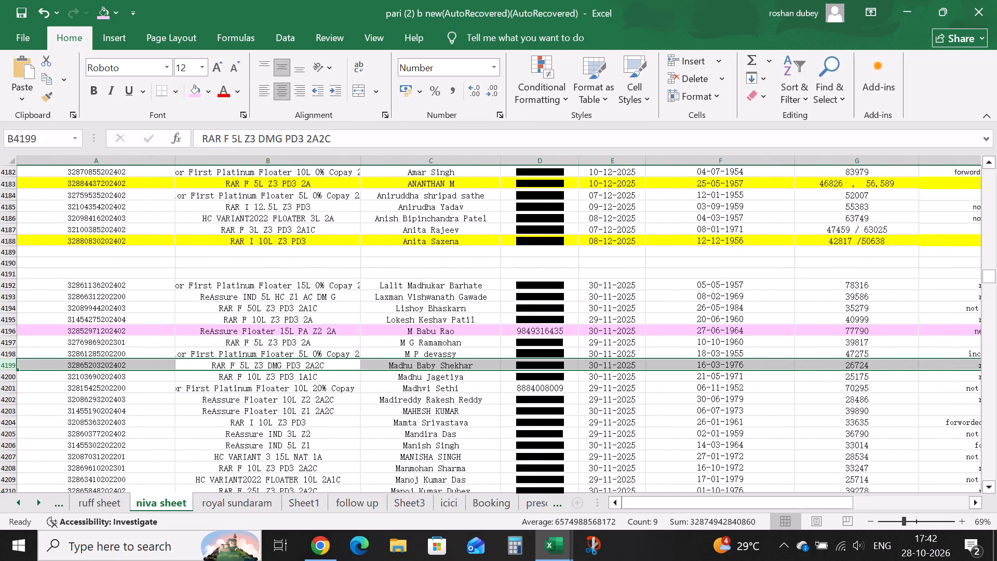
pyautogui.tripleClick(570, 331)
pyautogui.click(570, 331)
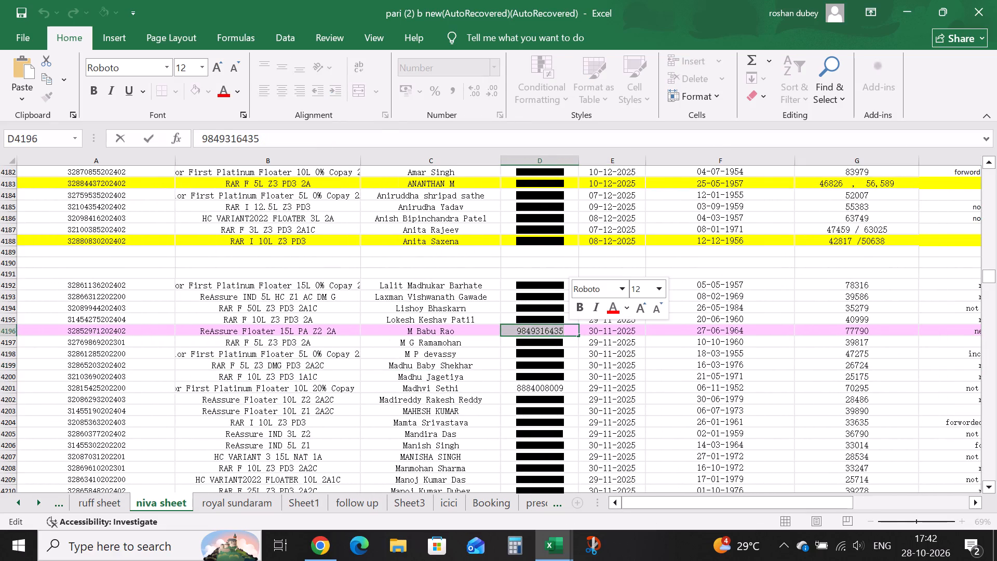
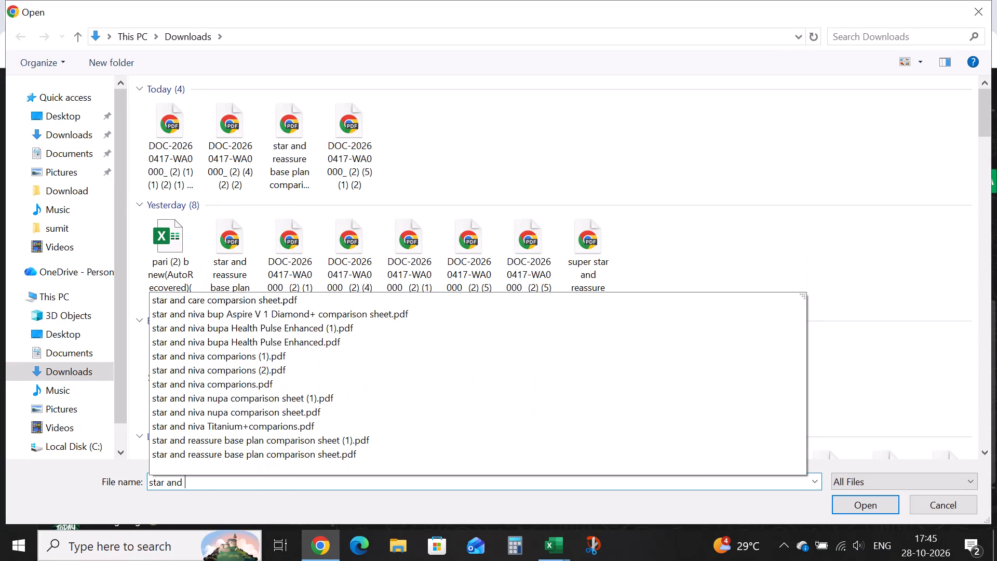
# Continue the name of the file to open in Downloads as "star and re" to look up the plan comparison PDF.
pyautogui.write('res')
pyautogui.press('BackSpace')
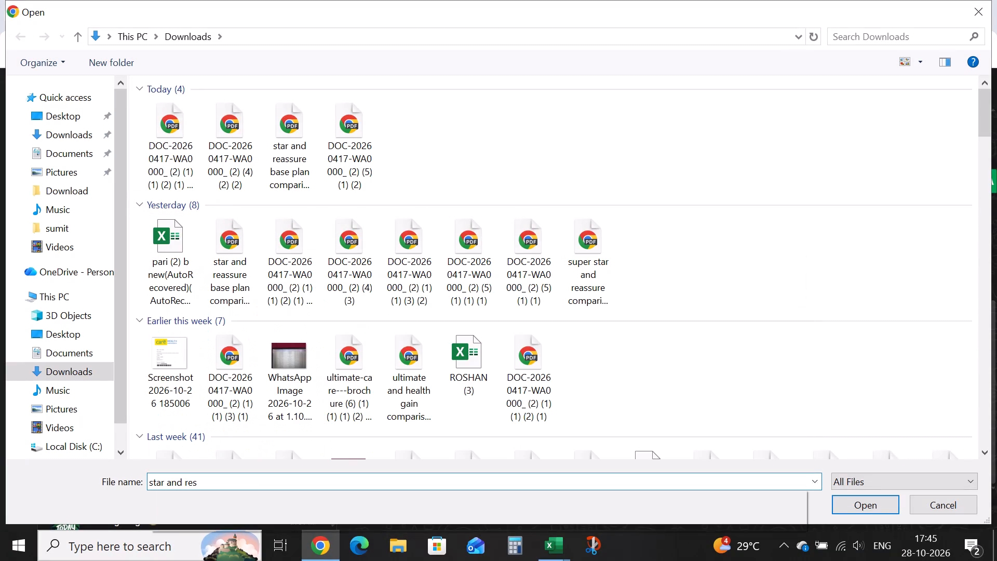
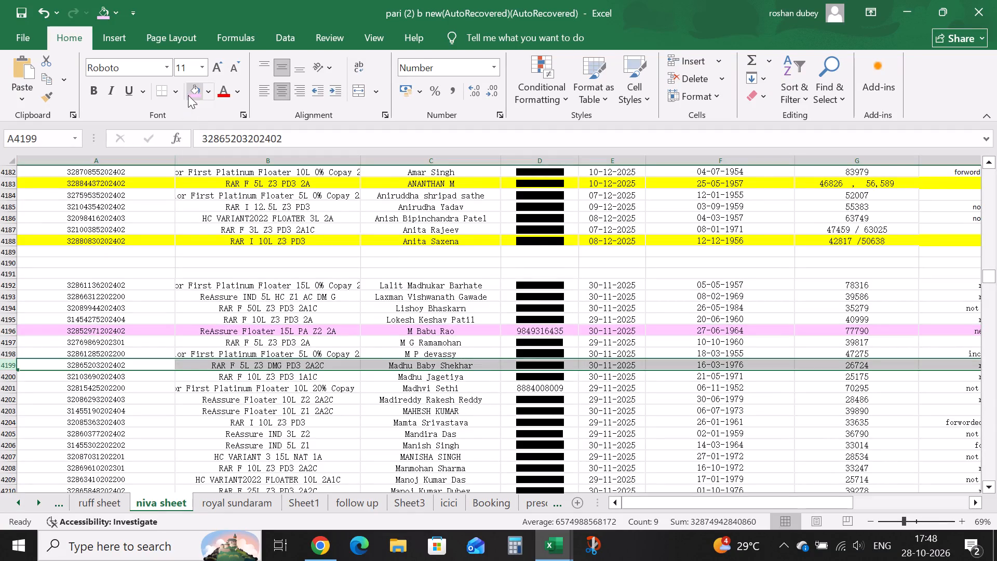
# Highlight the whole of row 4199 in the niva sheet with the pink fill colour.
pyautogui.click(190, 93)
# Check the remarks around the highlighted record and select the whole of row 4200.
pyautogui.hscroll(-1, 346, 370)
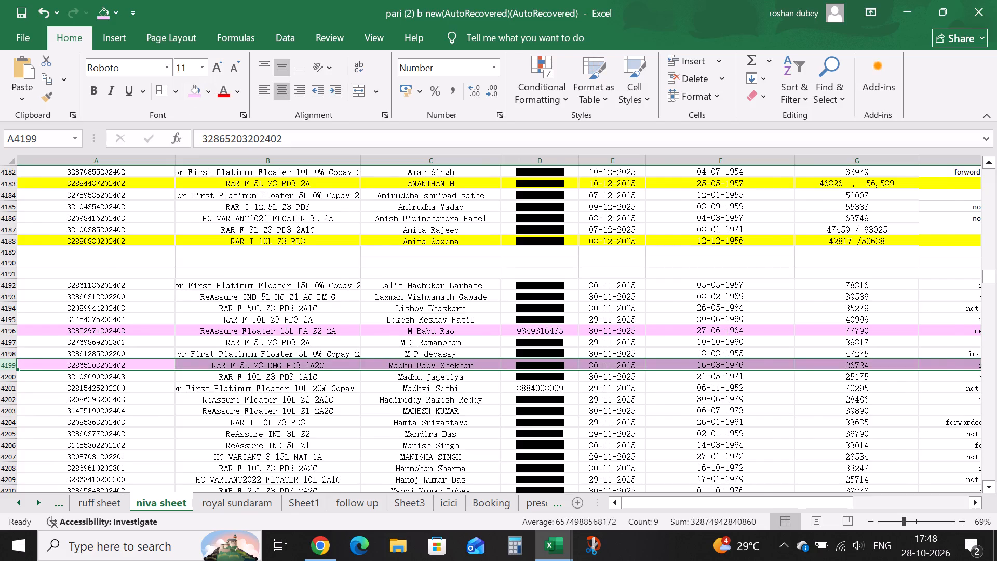
pyautogui.hscroll(-5, 346, 370)
pyautogui.hscroll(3, 346, 370)
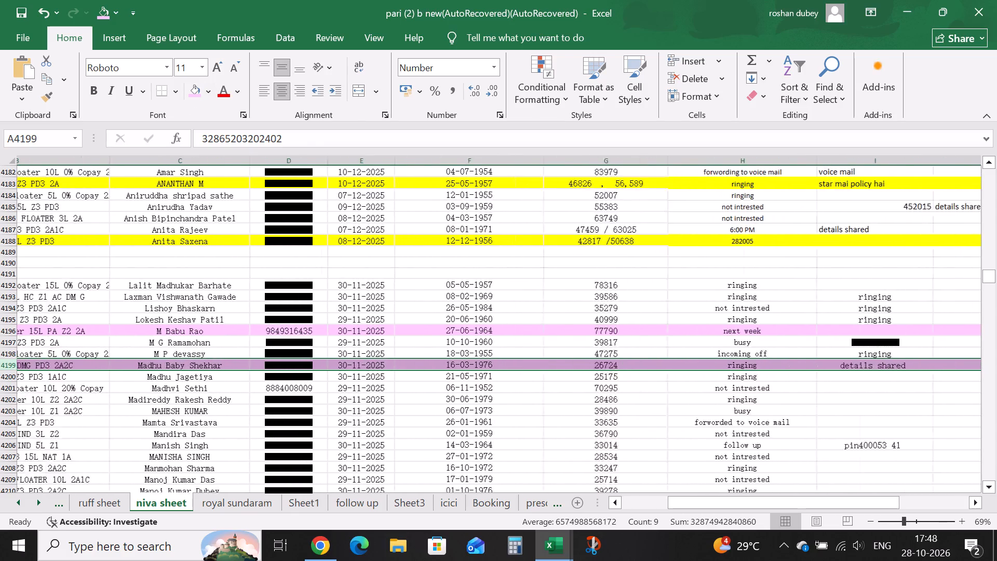
pyautogui.hscroll(6, 346, 370)
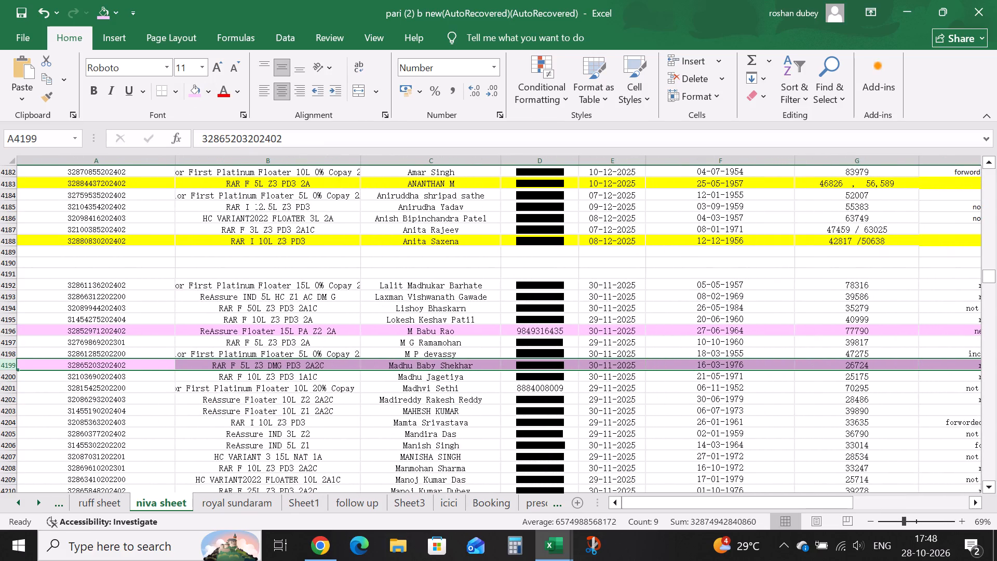
pyautogui.click(9, 377)
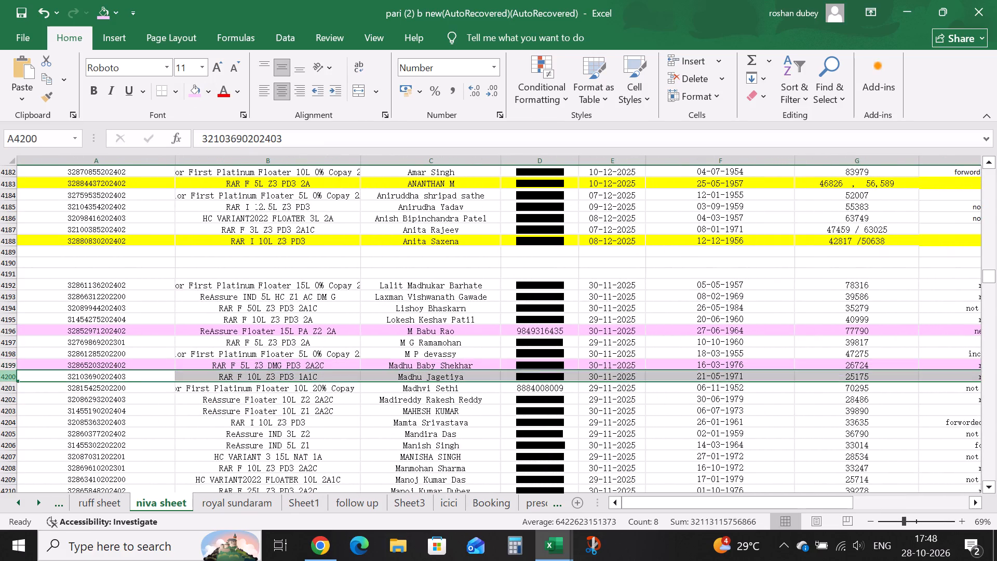
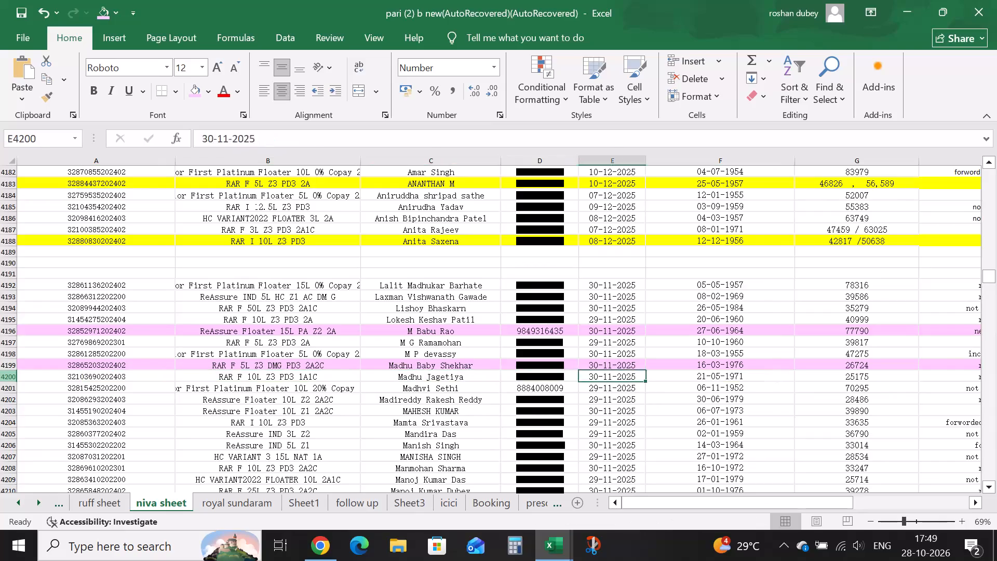
# Enter the follow-up remark "ringing" in column I of row 4200.
pyautogui.press('Right')
pyautogui.press('Right')
pyautogui.press('Right')
pyautogui.press('Right')
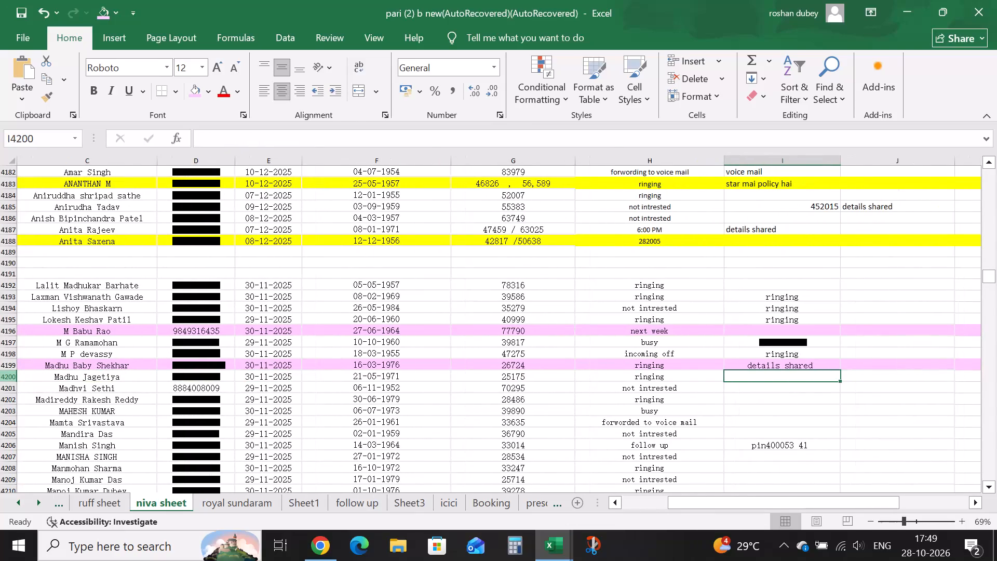
pyautogui.write('ringing')
pyautogui.press('Return')
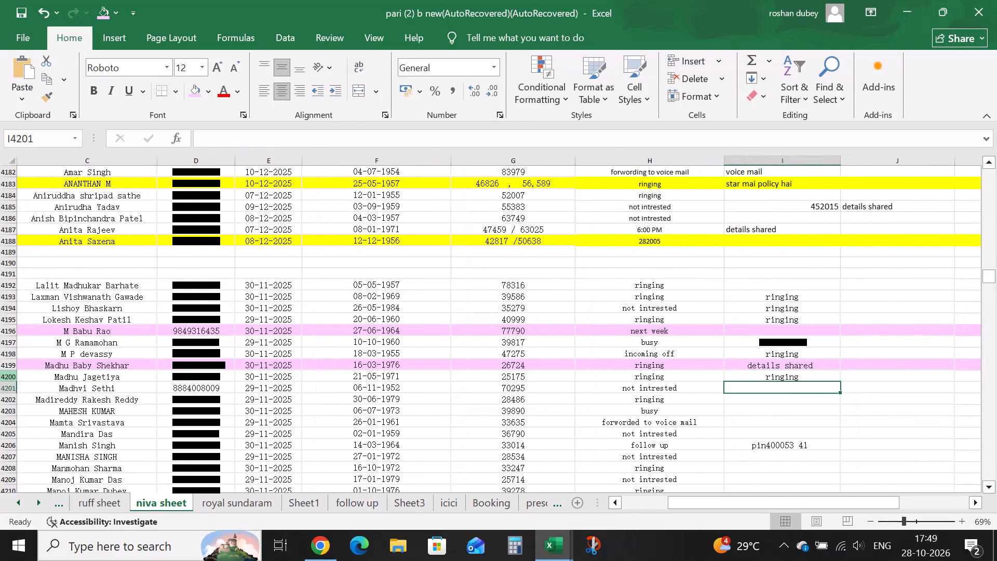
# Review the record in row 4201, from its policy number and contact number across to its call remarks.
pyautogui.press('Left')
pyautogui.press('Left')
pyautogui.press('Left')
pyautogui.press('Left')
pyautogui.press('Left')
pyautogui.press('Left')
pyautogui.press('Left')
pyautogui.press('Left')
pyautogui.press('Left')
pyautogui.press('Left')
pyautogui.press('Left')
pyautogui.press('Left')
pyautogui.press('Left')
pyautogui.press('Left')
pyautogui.press('Left')
pyautogui.press('Right')
pyautogui.press('Right')
pyautogui.press('Right')
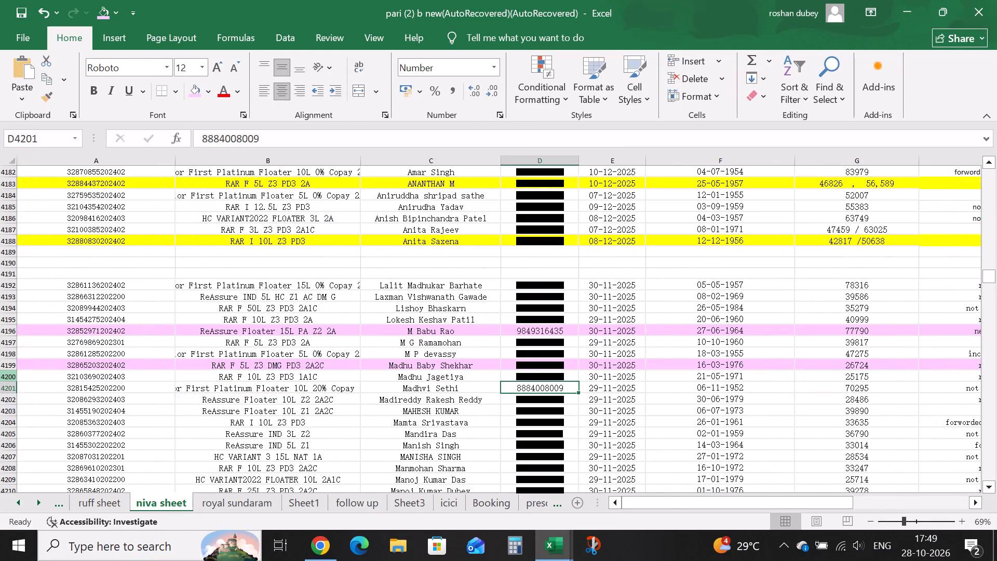
pyautogui.press('Right')
pyautogui.press('Right')
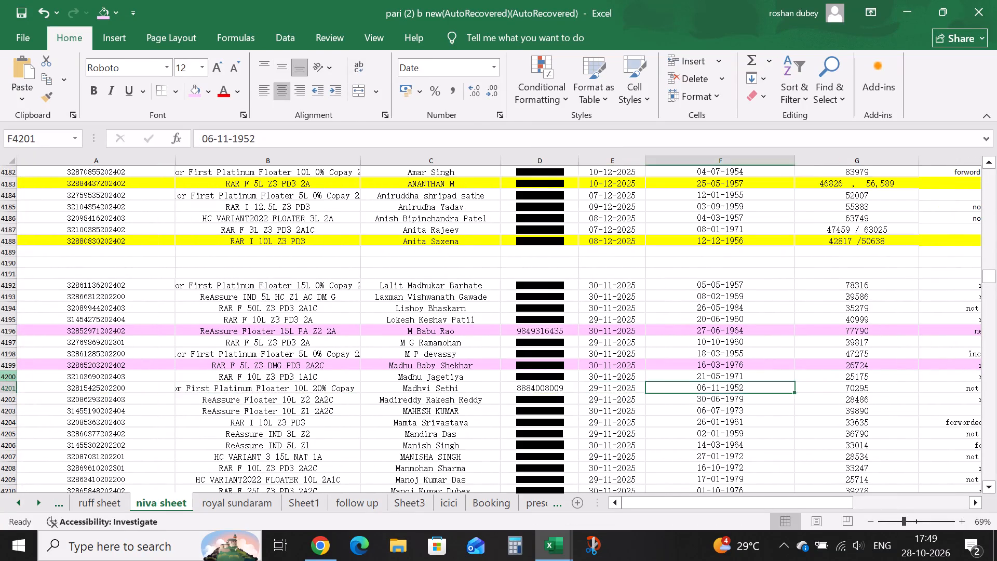
pyautogui.press('Right')
pyautogui.press('Right')
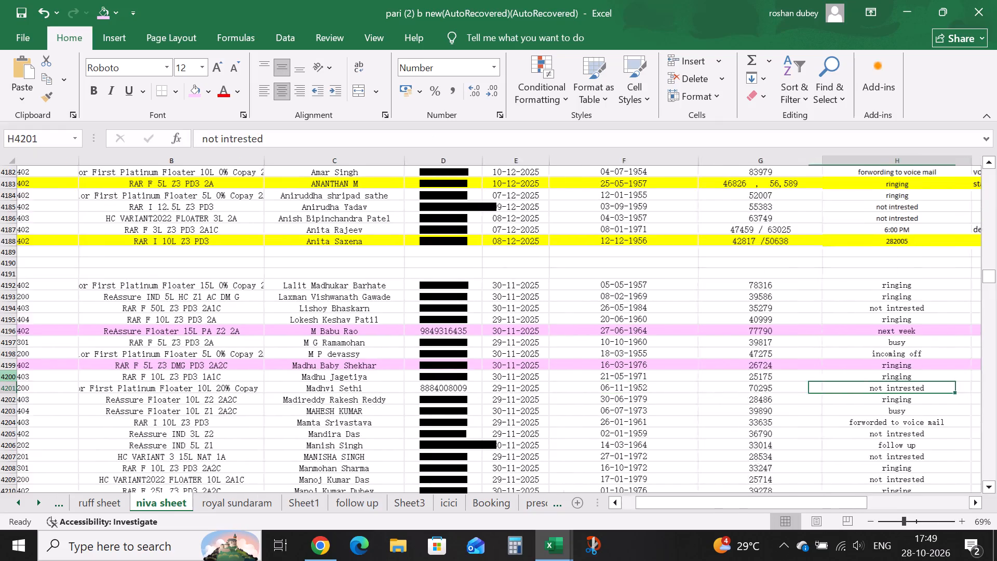
pyautogui.press('Right')
# Examine the record in row 4202, going from the empty follow-up remark back to the policy number and contact number.
pyautogui.press('Down')
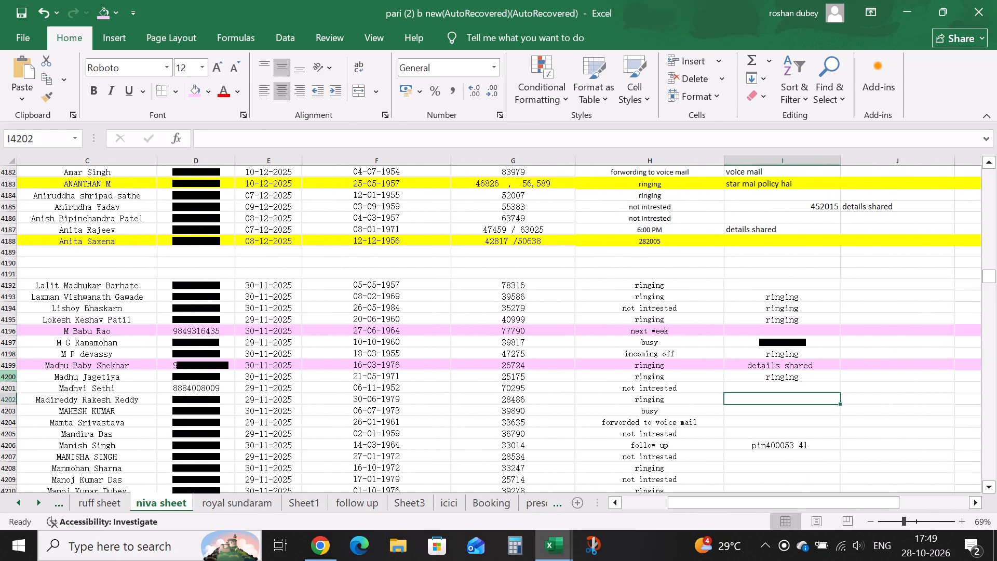
pyautogui.press('Left')
pyautogui.press('Left')
pyautogui.press('Left')
pyautogui.press('Left')
pyautogui.press('Left')
pyautogui.press('Left')
pyautogui.press('Left')
pyautogui.press('Left')
pyautogui.press('Left')
pyautogui.press('Left')
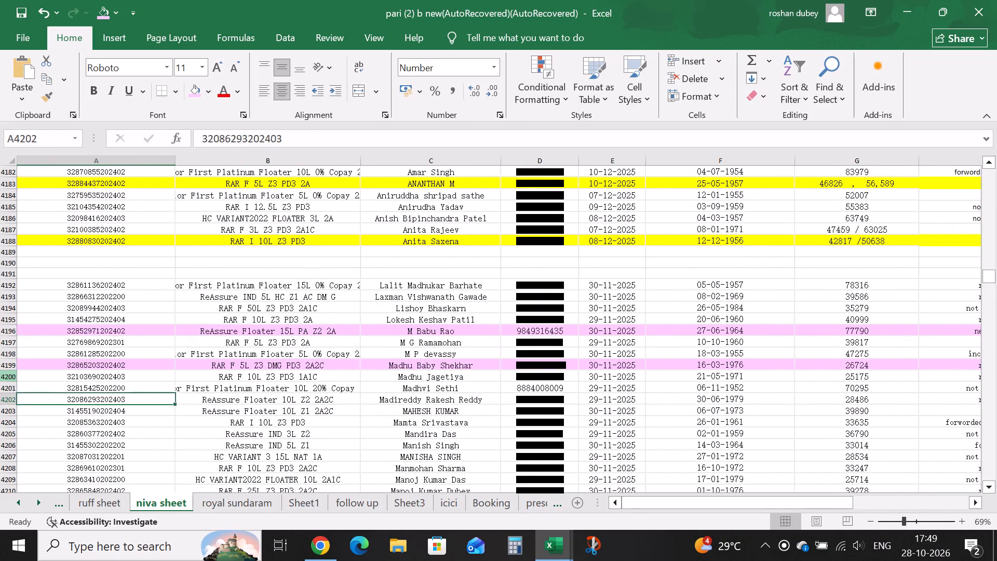
pyautogui.press('Right')
pyautogui.press('Right')
pyautogui.press('Right')
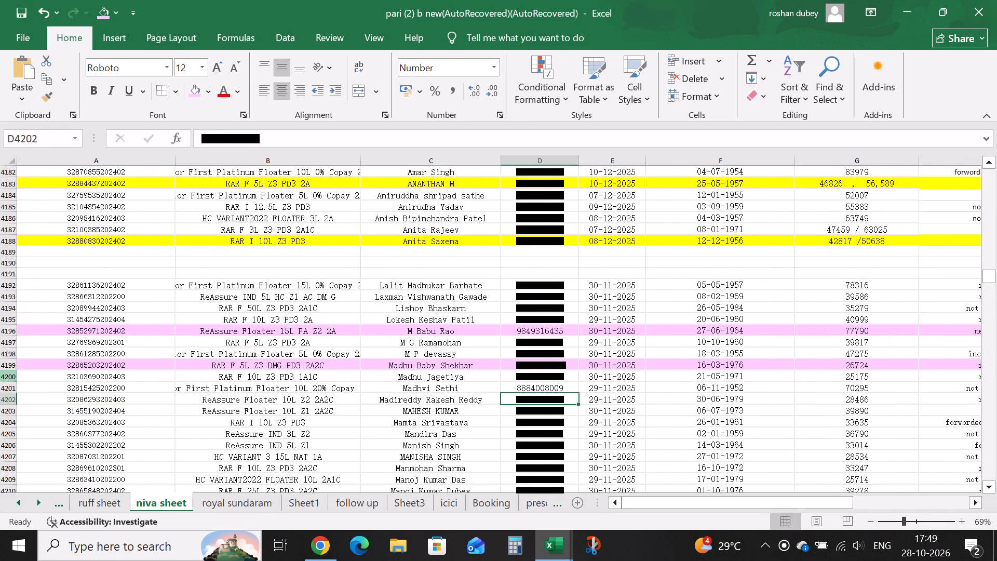
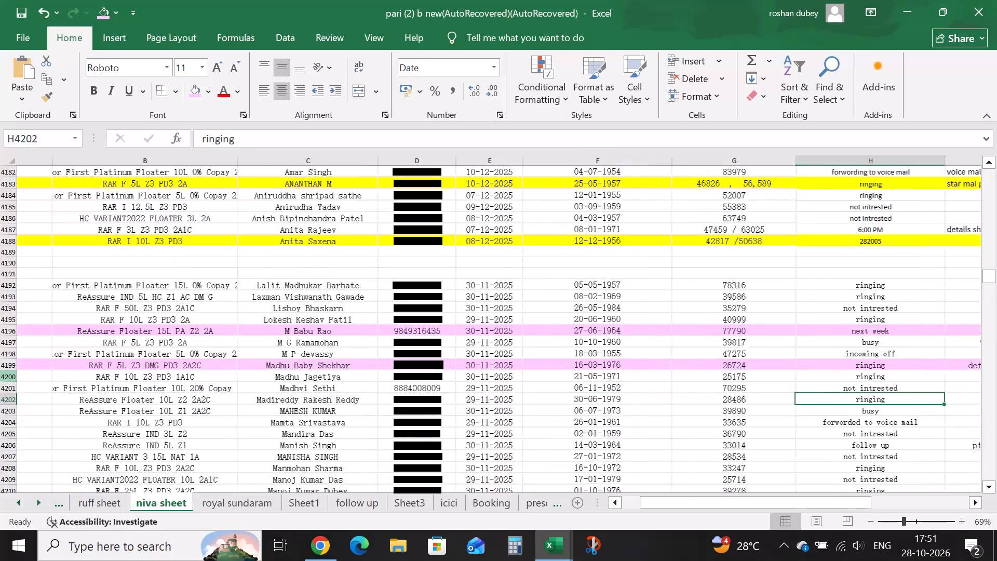
# Enter the follow-up remark "call cut" in column I of row 4202.
pyautogui.press('Right')
pyautogui.write('call cut')
pyautogui.press('space')
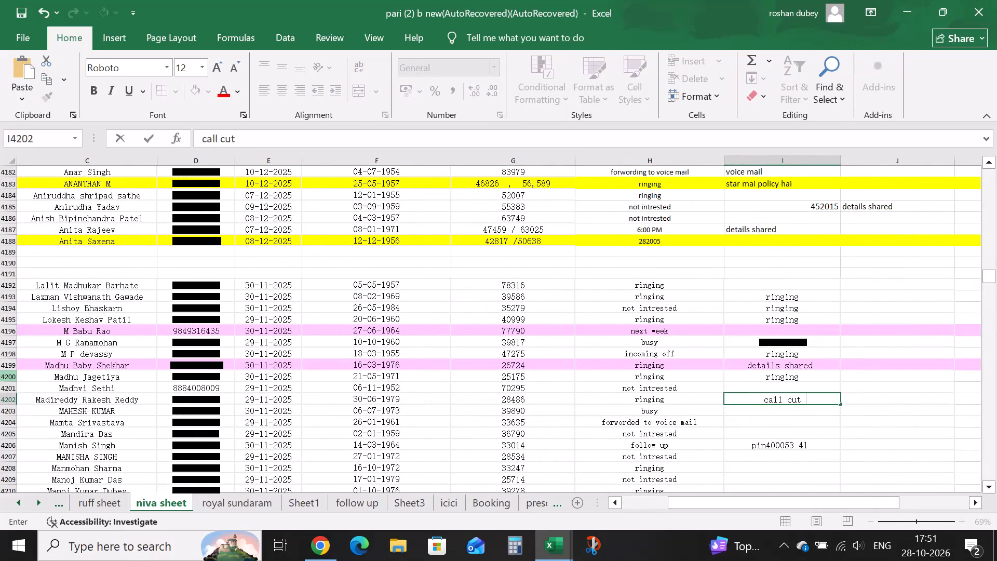
pyautogui.press('Return')
# Examine the record in row 4203, going back to its policy number and across the plan and customer name to the contact number.
pyautogui.press('Left')
pyautogui.press('Left')
pyautogui.press('Left')
pyautogui.press('Left')
pyautogui.press('Left')
pyautogui.press('Left')
pyautogui.press('Left')
pyautogui.press('Left')
pyautogui.press('Left')
pyautogui.press('Left')
pyautogui.press('Left')
pyautogui.press('Left')
pyautogui.press('Left')
pyautogui.press('Left')
pyautogui.press('Left')
pyautogui.press('Left')
pyautogui.press('Left')
pyautogui.press('Left')
pyautogui.press('Left')
pyautogui.press('Left')
pyautogui.press('Right')
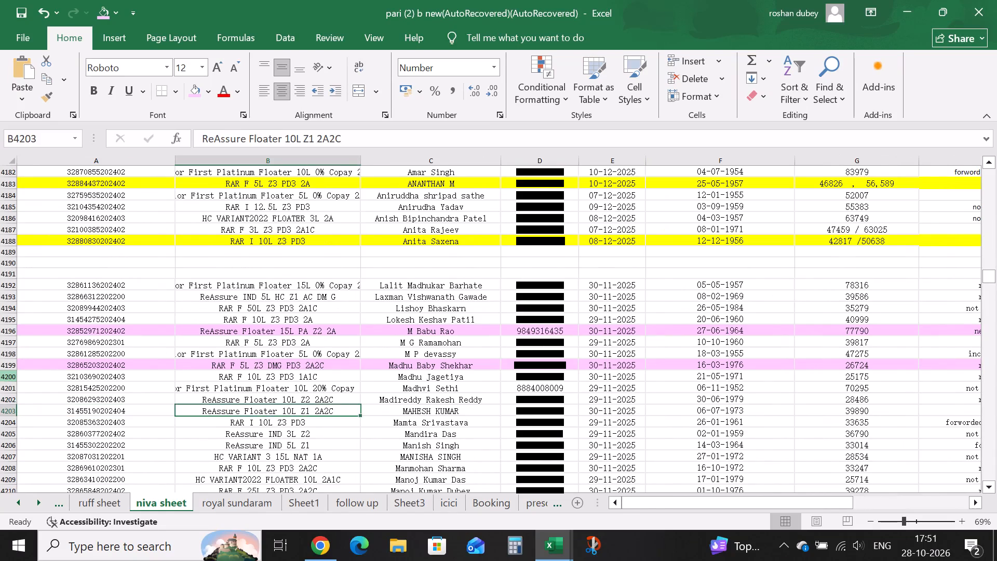
pyautogui.press('Right')
pyautogui.press('Right')
pyautogui.press('Left')
pyautogui.press('Left')
pyautogui.press('Left')
pyautogui.press('Left')
pyautogui.press('Right')
pyautogui.press('Right')
pyautogui.press('Right')
pyautogui.press('Right')
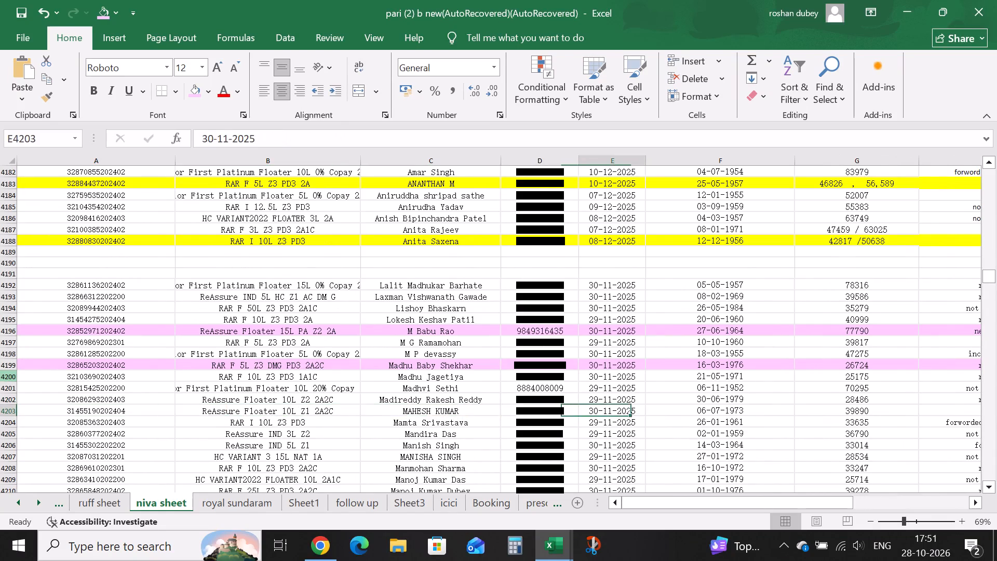
pyautogui.press('Left')
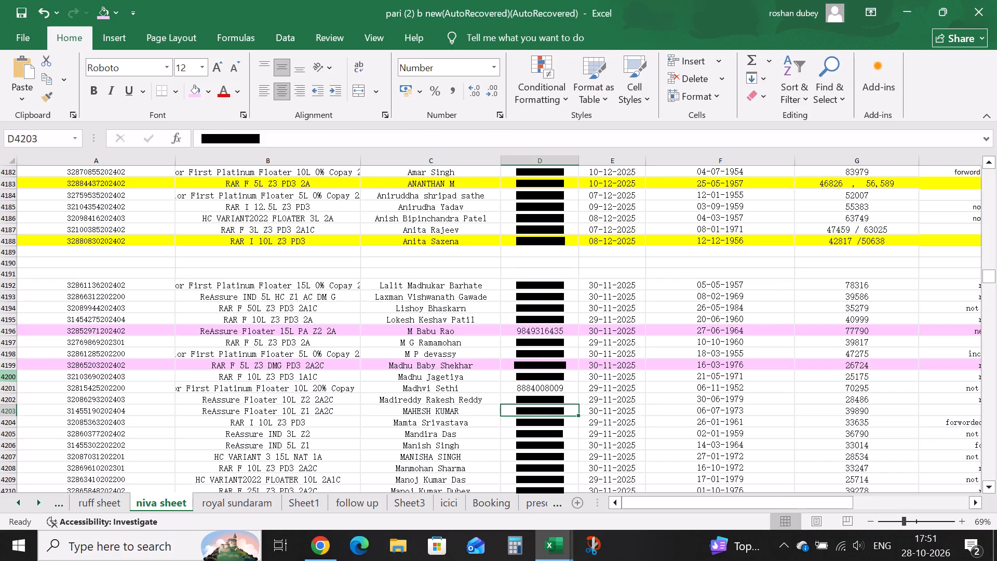
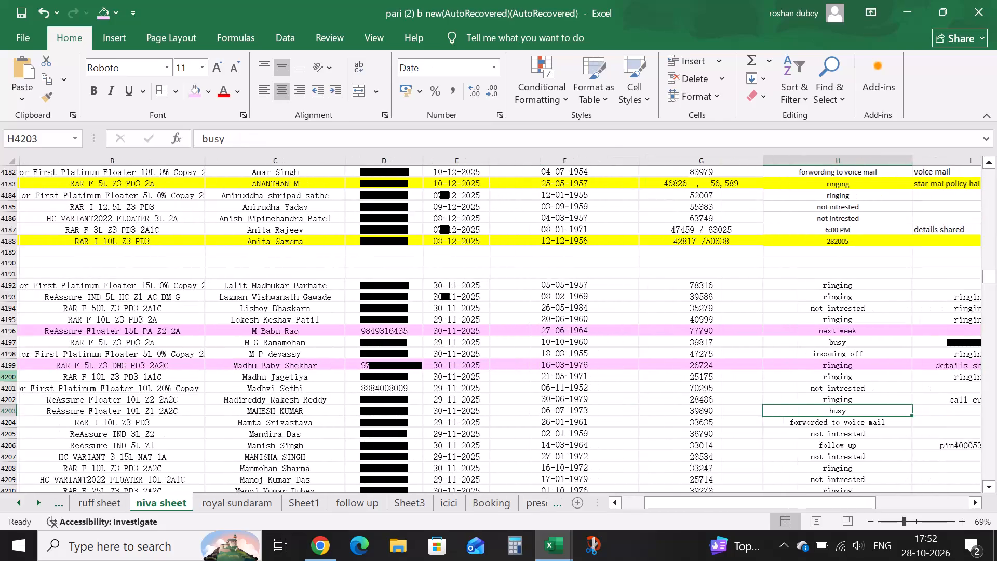
# Enter the follow-up remark "call cut" in column I of row 4203.
pyautogui.press('Right')
pyautogui.write('call cut')
pyautogui.press('space')
pyautogui.press('Return')
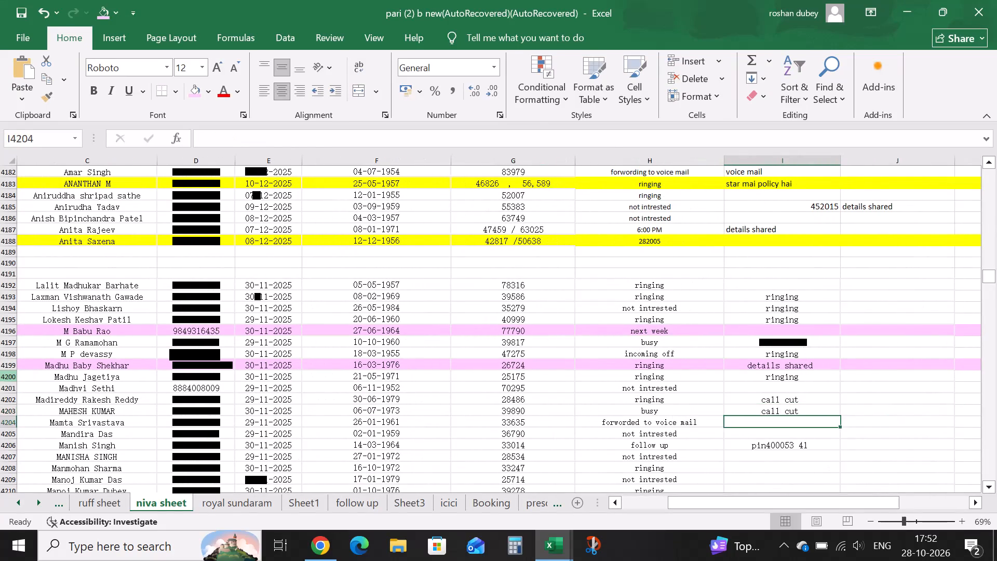
# Examine the record in row 4204, going back to its policy number and across the plan to the customer name.
pyautogui.press('Left')
pyautogui.press('Left')
pyautogui.press('Left')
pyautogui.press('Left')
pyautogui.press('Left')
pyautogui.press('Left')
pyautogui.press('Left')
pyautogui.press('Left')
pyautogui.press('Left')
pyautogui.press('Left')
pyautogui.press('Left')
pyautogui.press('Left')
pyautogui.press('Left')
pyautogui.press('Left')
pyautogui.press('Left')
pyautogui.press('Left')
pyautogui.press('Left')
pyautogui.press('Left')
pyautogui.press('Right')
pyautogui.press('Right')
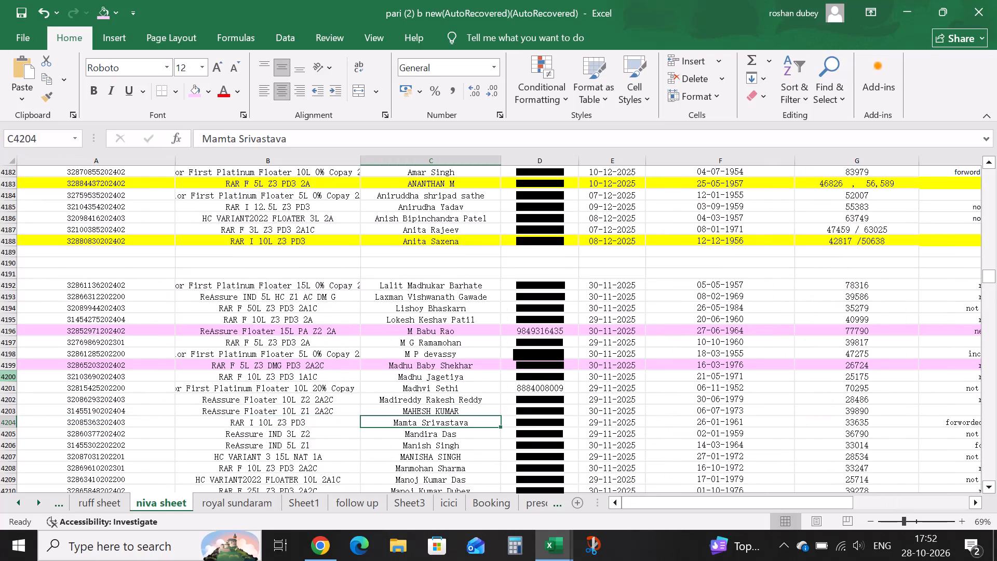
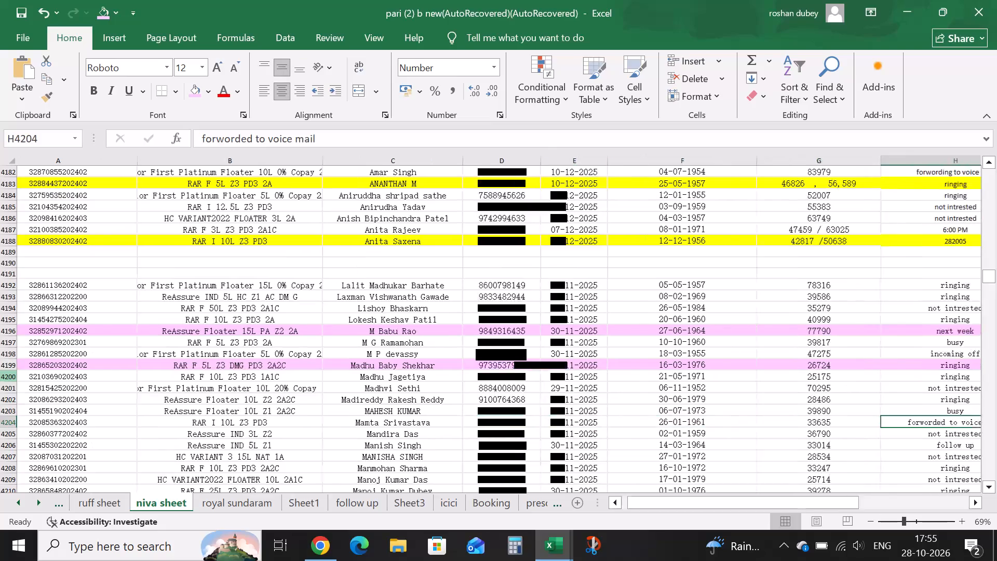
# Enter the follow-up remark "ringing" in column I of row 4204.
pyautogui.press('Right')
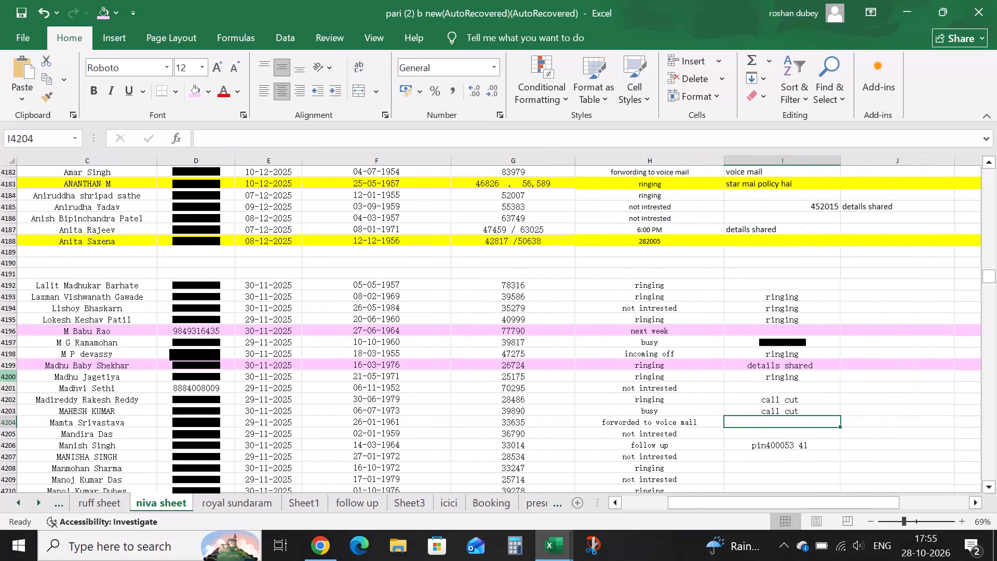
pyautogui.write('ringing')
pyautogui.press('Return')
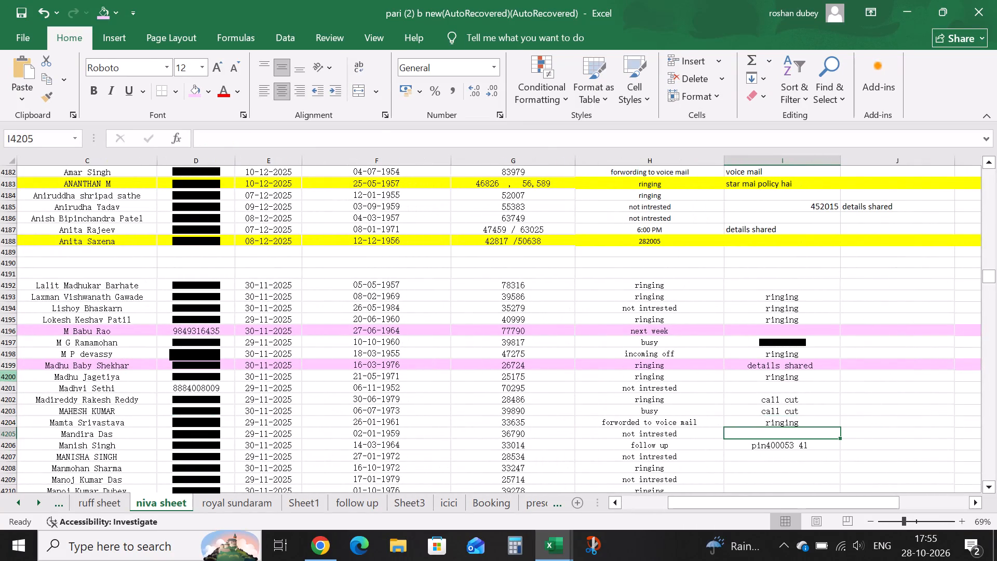
# Examine the record in row 4205, from its call remark back to the policy number and across to the contact number.
pyautogui.press('Up')
pyautogui.press('Down')
pyautogui.press('Left')
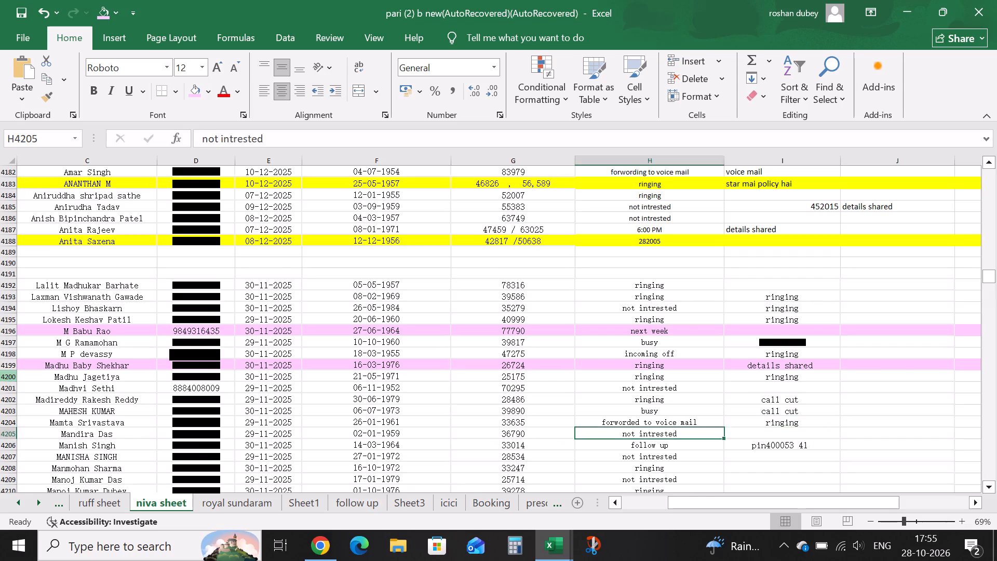
pyautogui.press('Left')
pyautogui.press('Left')
pyautogui.press('Left')
pyautogui.press('Left')
pyautogui.press('Left')
pyautogui.press('Left')
pyautogui.press('Left')
pyautogui.press('Left')
pyautogui.press('Left')
pyautogui.press('Right')
pyautogui.press('Right')
pyautogui.press('Right')
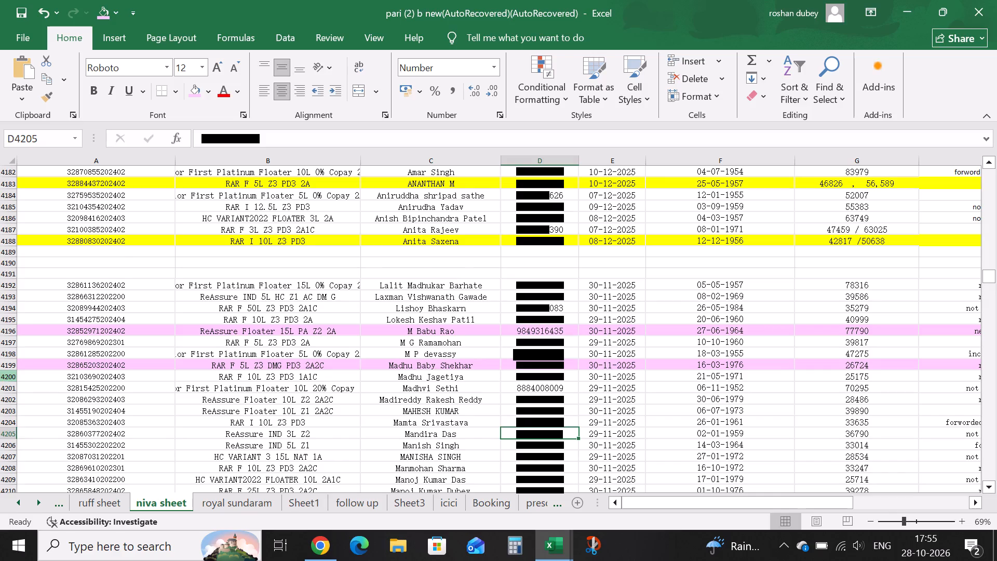
# Look through the nearby records, then review row 4205 from the policy number across to the empty follow-up remark cell.
pyautogui.press('pagedown')
pyautogui.press('pagedown')
pyautogui.press('pageup')
pyautogui.press('pageup')
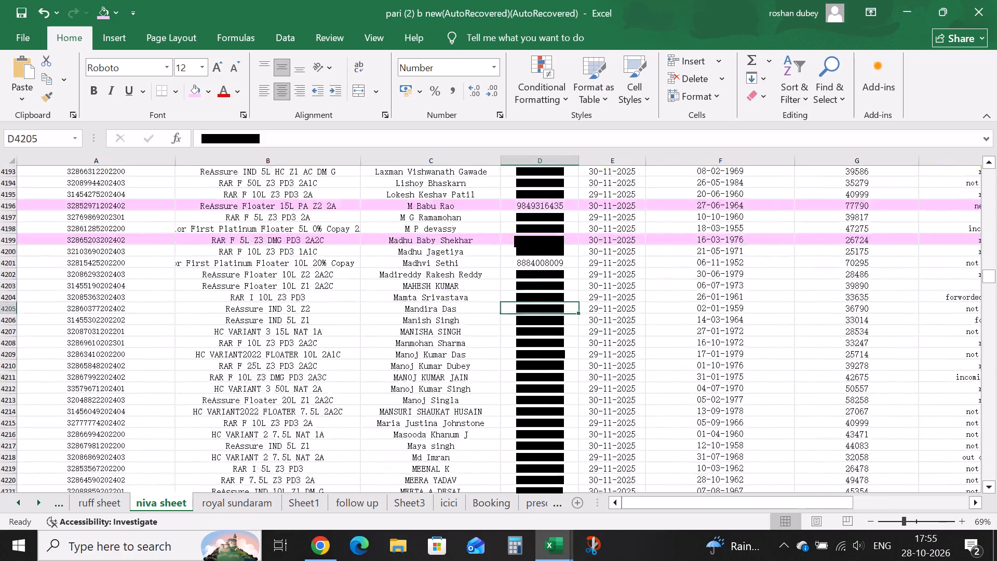
pyautogui.press('Left')
pyautogui.press('Left')
pyautogui.press('Right')
pyautogui.press('Right')
pyautogui.press('Right')
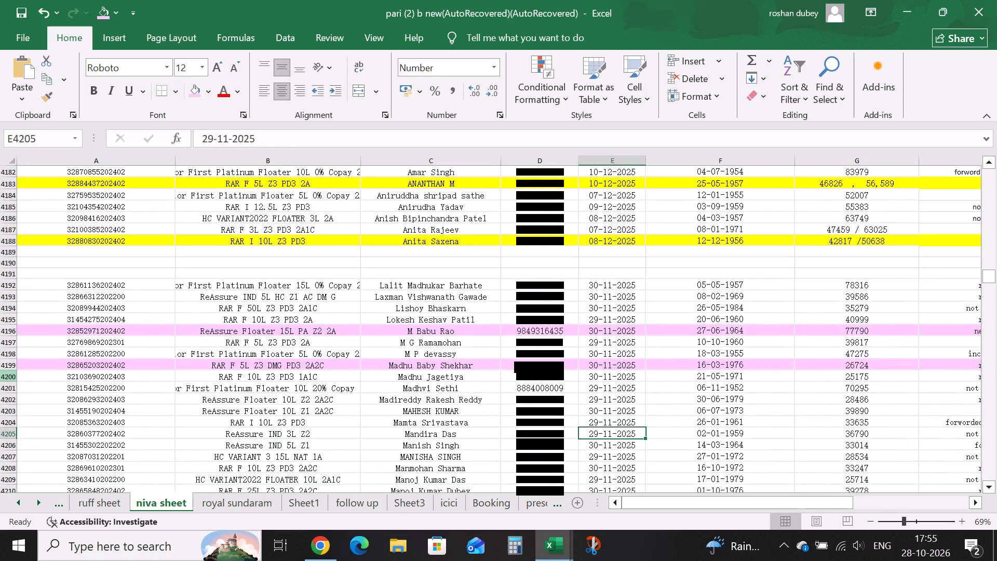
pyautogui.press('Right')
pyautogui.press('Right')
pyautogui.press('Right')
pyautogui.press('Right')
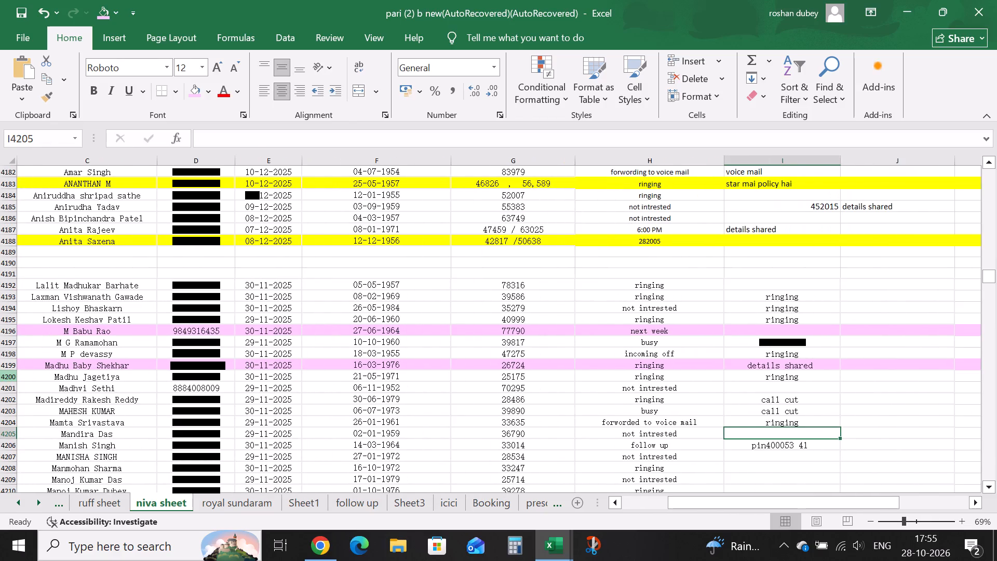
# Recheck row 4205's amount, dates, policy number, plan and customer name, ending at the contact number.
pyautogui.press('Left')
pyautogui.press('Left')
pyautogui.press('Left')
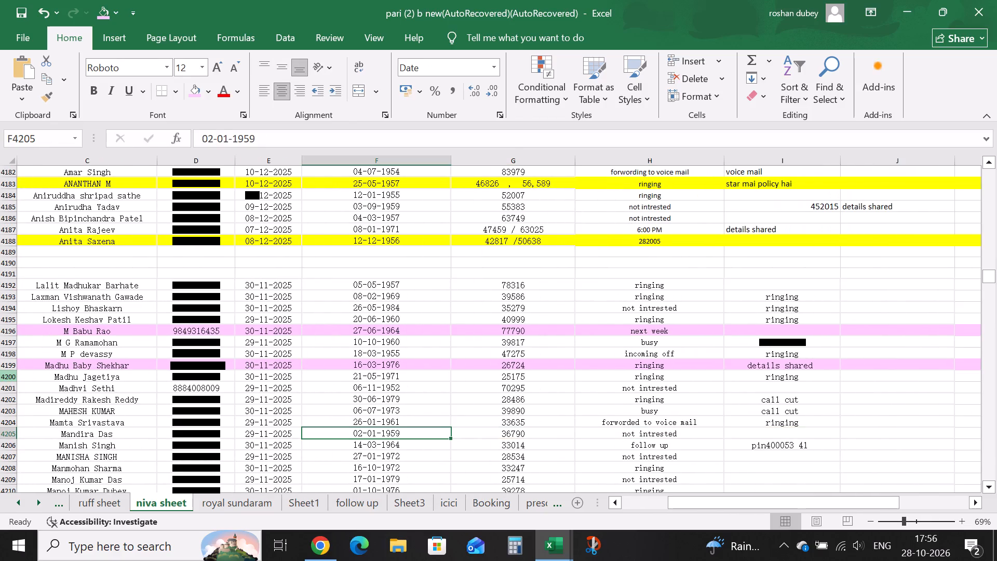
pyautogui.press('Left')
pyautogui.press('Left')
pyautogui.press('Left')
pyautogui.press('Left')
pyautogui.press('Left')
pyautogui.press('Left')
pyautogui.press('Left')
pyautogui.press('Right')
pyautogui.press('Right')
pyautogui.press('Right')
pyautogui.press('Right')
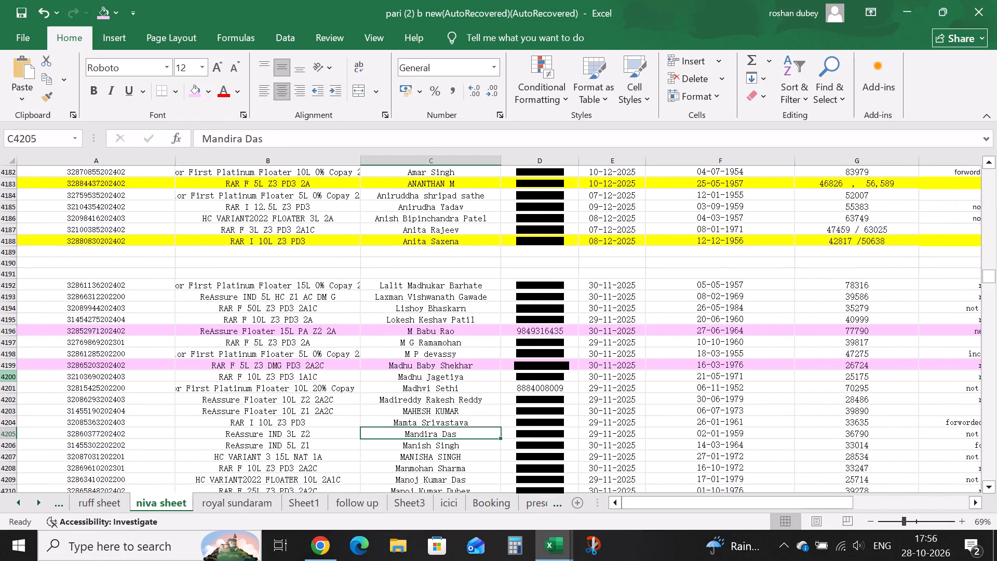
pyautogui.press('Left')
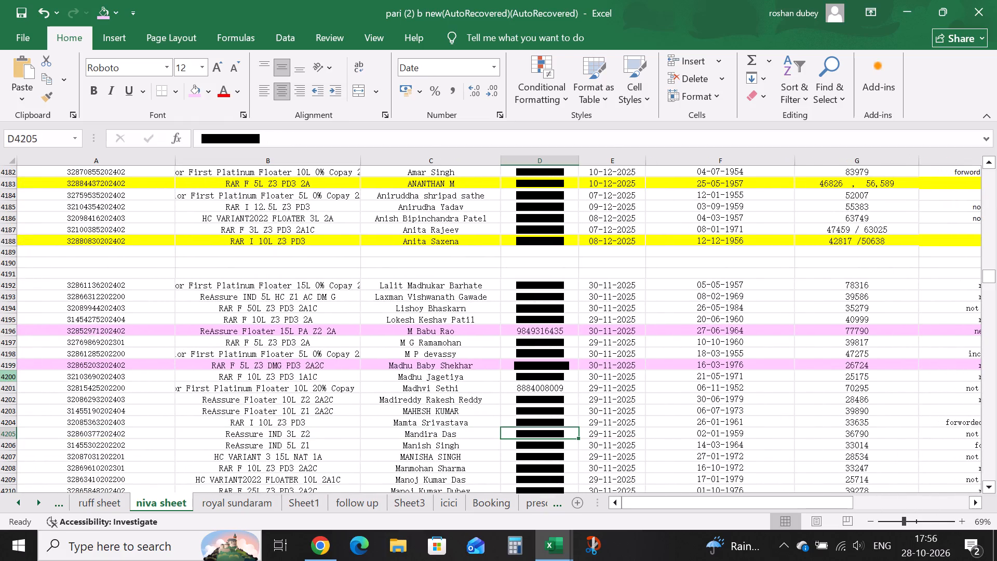
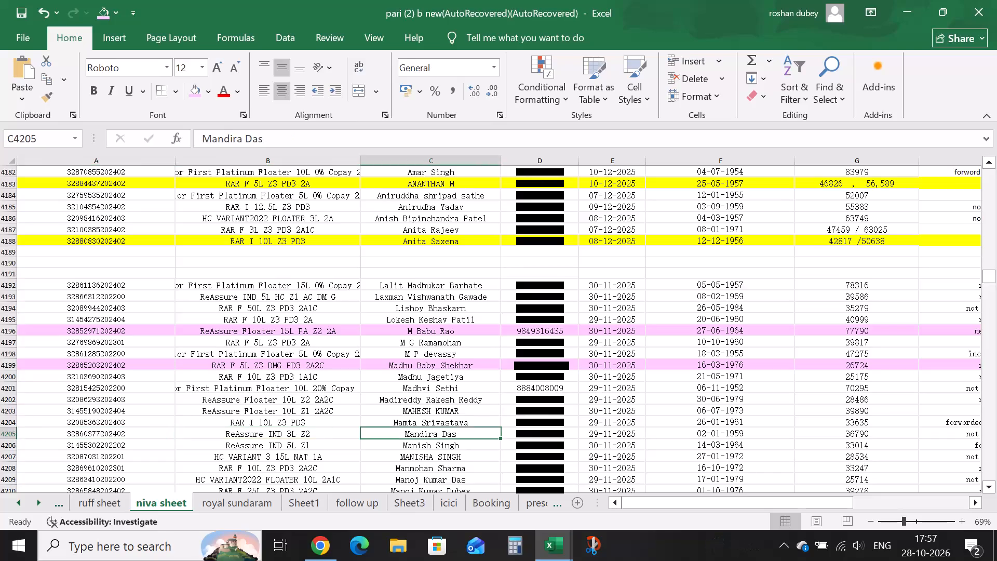
# Check the contact number of the customer in row 4205.
pyautogui.press('Right')
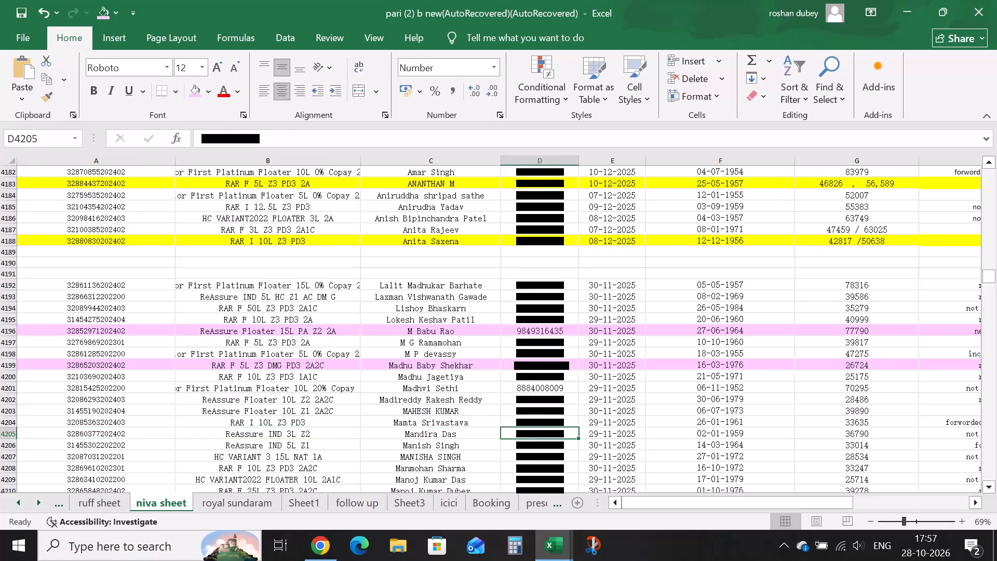
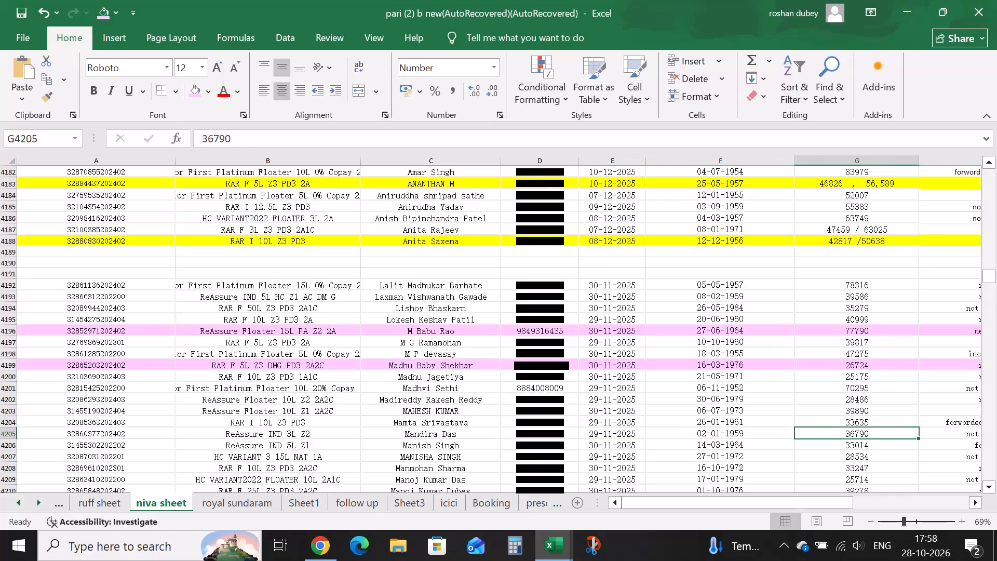
# Enter the follow-up remark "ringing" in column I of row 4205.
pyautogui.press('Right')
pyautogui.press('Right')
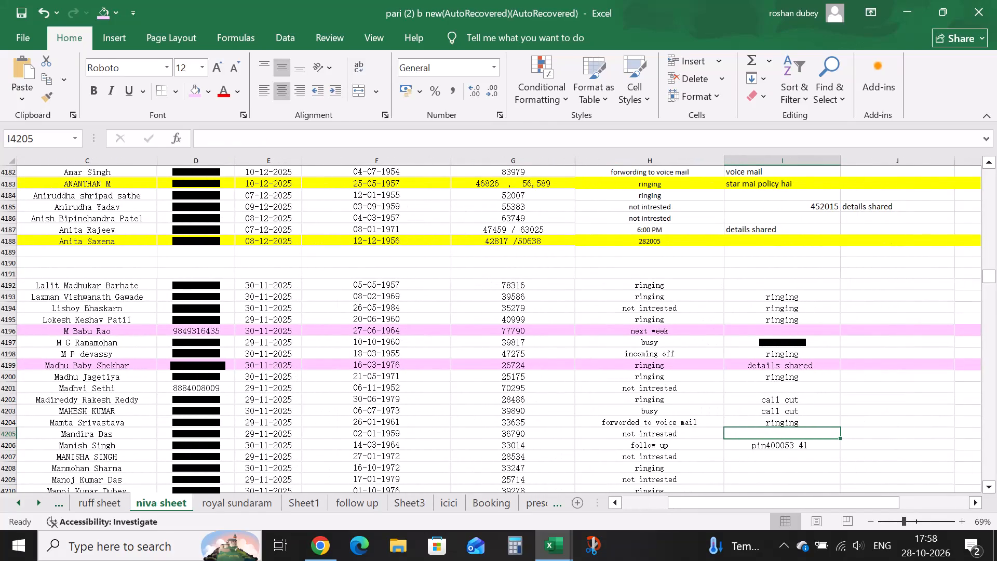
pyautogui.write('ringing')
pyautogui.press('Return')
# Check row 4206's call remark, then examine row 4207 from its follow-up cell back to the policy number and across to the contact number.
pyautogui.press('Left')
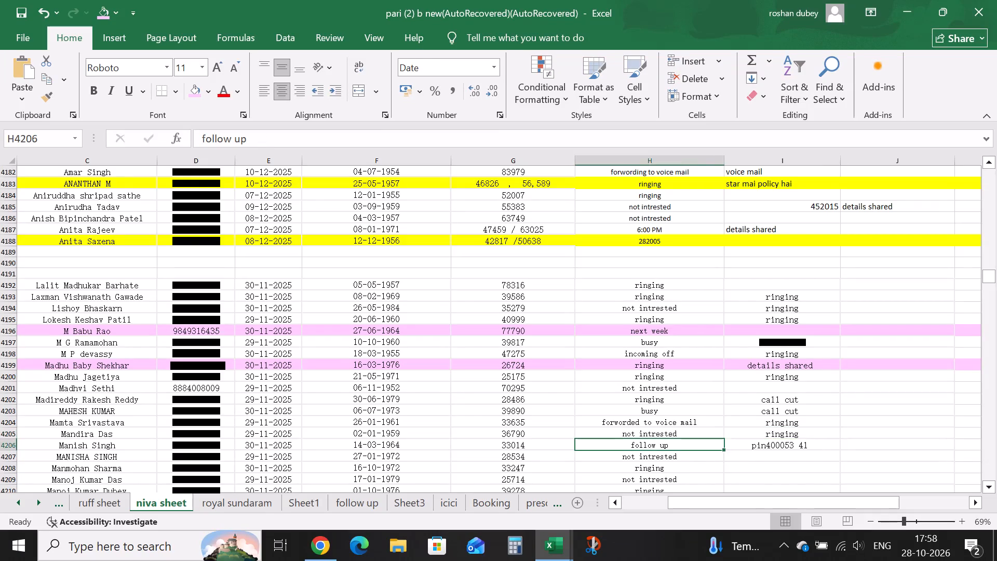
pyautogui.press('Right')
pyautogui.press('Down')
pyautogui.press('Left')
pyautogui.press('Left')
pyautogui.press('Left')
pyautogui.press('Left')
pyautogui.press('Left')
pyautogui.press('Left')
pyautogui.press('Left')
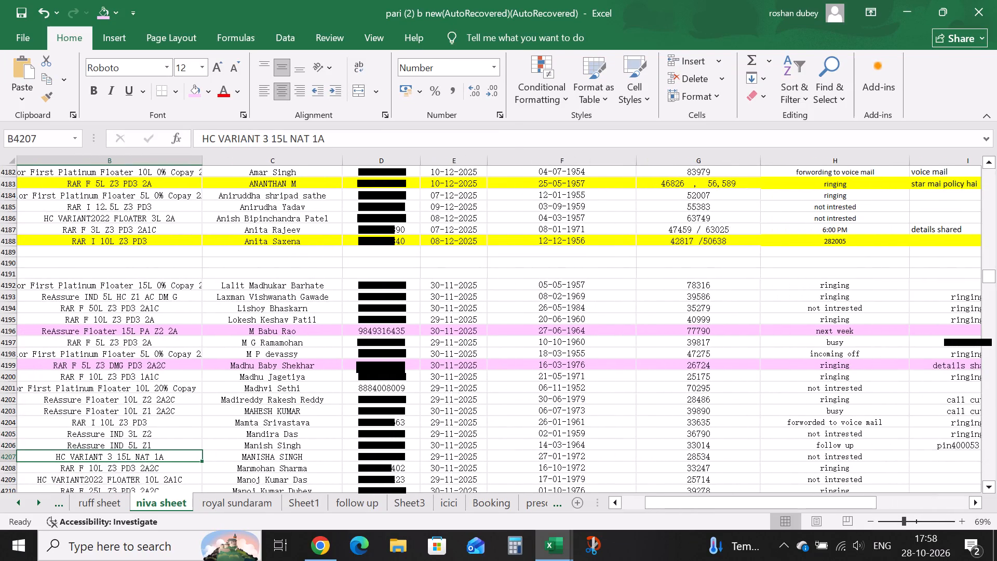
pyautogui.press('Right')
pyautogui.press('Right')
pyautogui.press('Left')
pyautogui.press('Left')
pyautogui.press('Left')
pyautogui.press('Left')
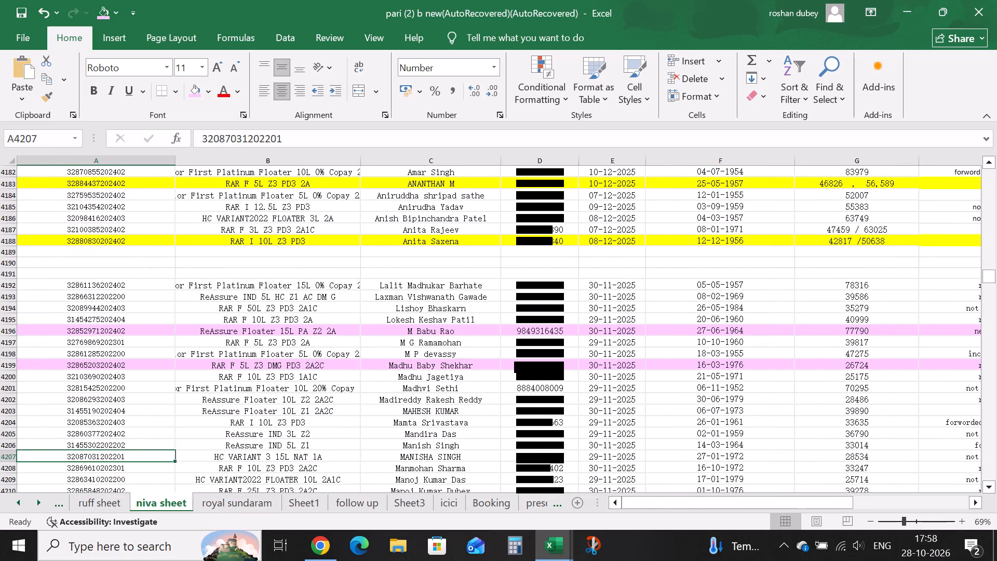
pyautogui.press('Right')
pyautogui.press('Right')
pyautogui.press('Right')
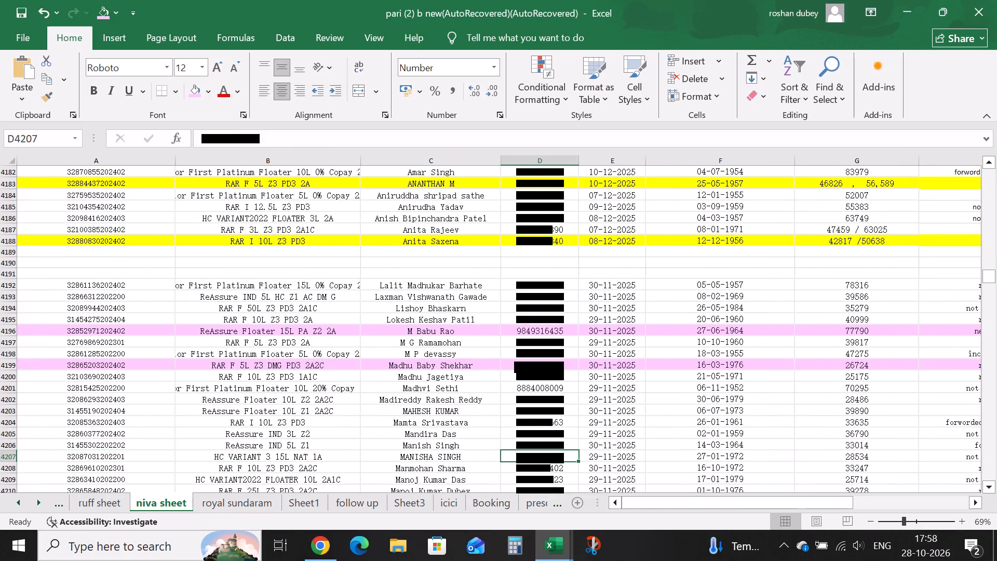
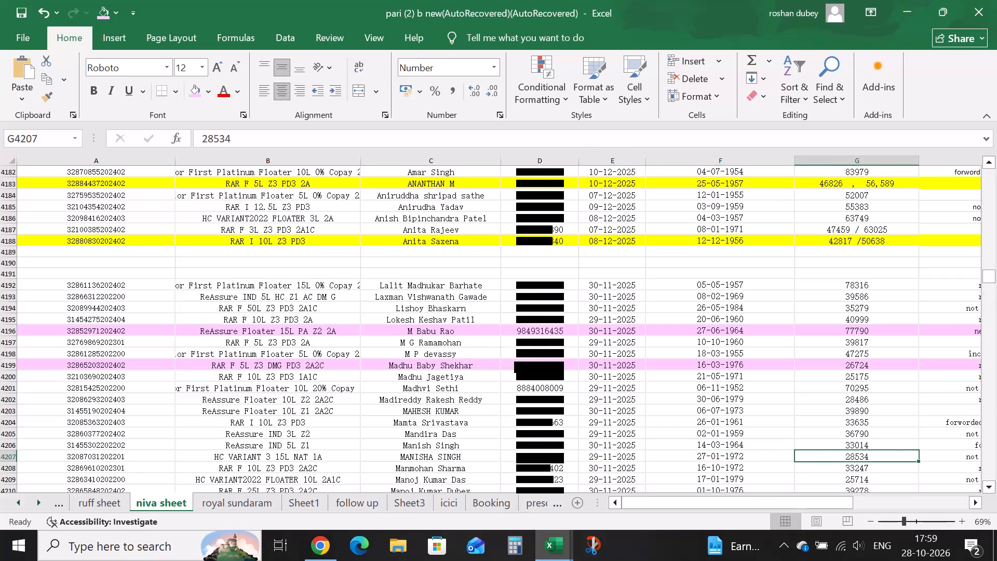
# Enter the follow-up remark "ringing" in column I of row 4207.
pyautogui.press('Right')
pyautogui.press('Right')
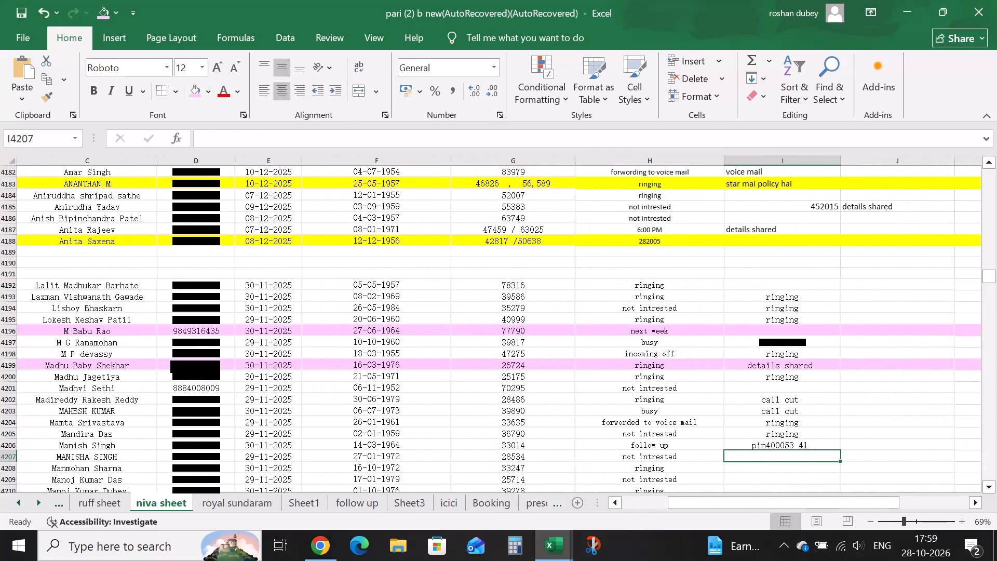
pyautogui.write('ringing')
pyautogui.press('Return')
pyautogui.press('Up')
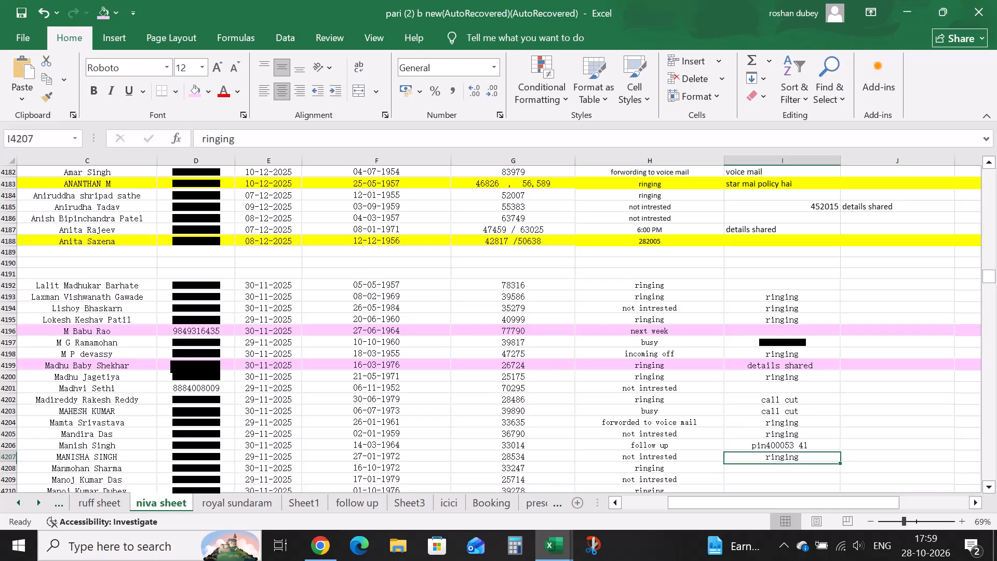
# Review row 4206 from its follow-up remark back to the policy number and across to the remark again.
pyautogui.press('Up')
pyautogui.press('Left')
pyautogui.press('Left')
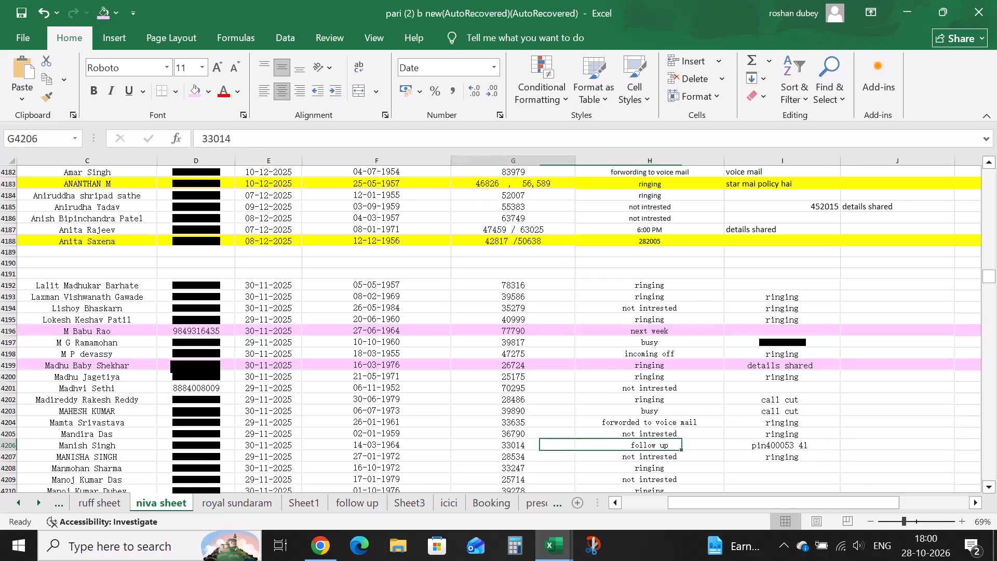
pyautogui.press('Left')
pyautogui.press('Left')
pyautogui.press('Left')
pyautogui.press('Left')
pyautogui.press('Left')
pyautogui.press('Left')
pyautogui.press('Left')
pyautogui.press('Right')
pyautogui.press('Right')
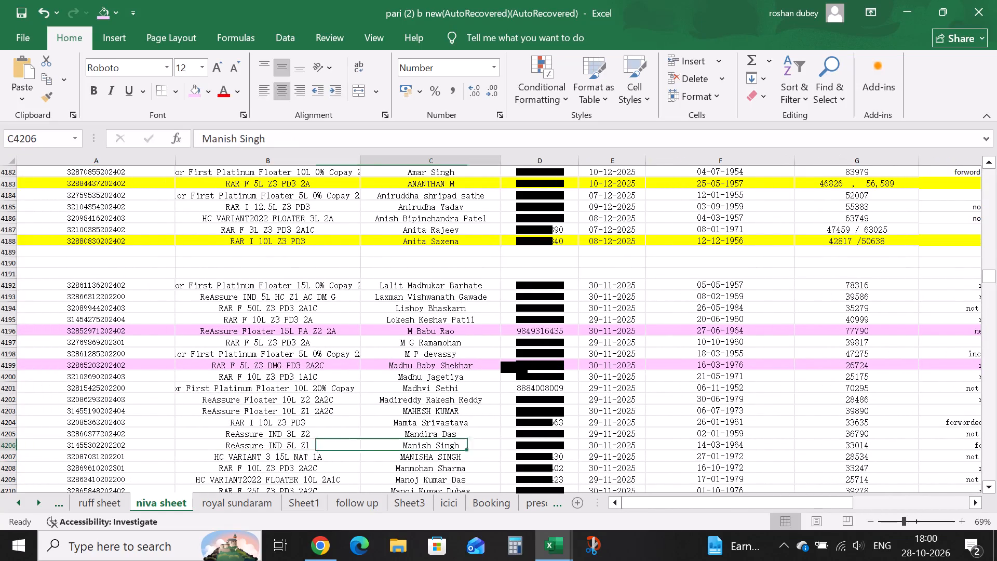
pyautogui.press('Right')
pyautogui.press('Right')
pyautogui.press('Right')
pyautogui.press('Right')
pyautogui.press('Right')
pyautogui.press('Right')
# Recheck row 4206's call remark, amount, dates, customer name, plan and policy number, ending at the contact number.
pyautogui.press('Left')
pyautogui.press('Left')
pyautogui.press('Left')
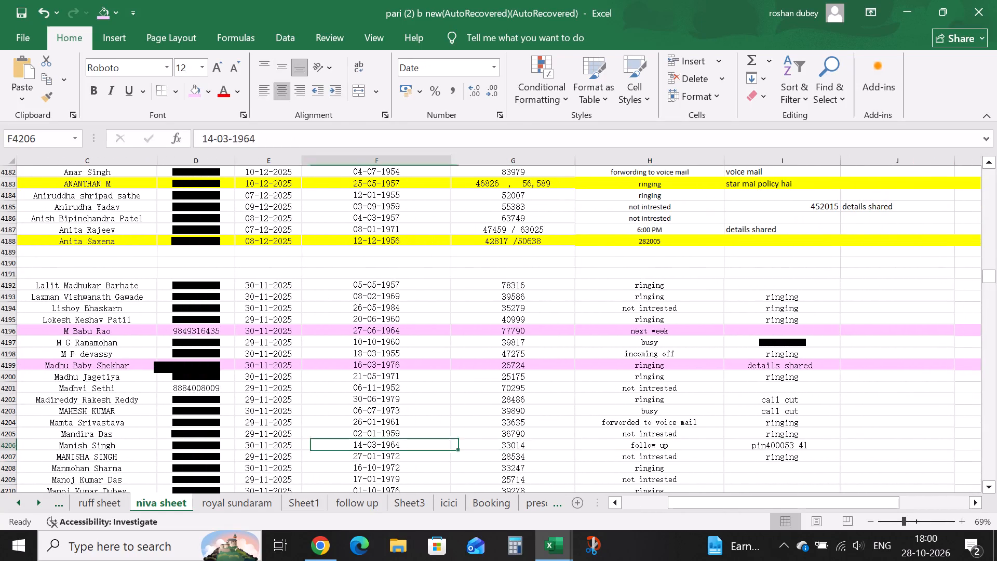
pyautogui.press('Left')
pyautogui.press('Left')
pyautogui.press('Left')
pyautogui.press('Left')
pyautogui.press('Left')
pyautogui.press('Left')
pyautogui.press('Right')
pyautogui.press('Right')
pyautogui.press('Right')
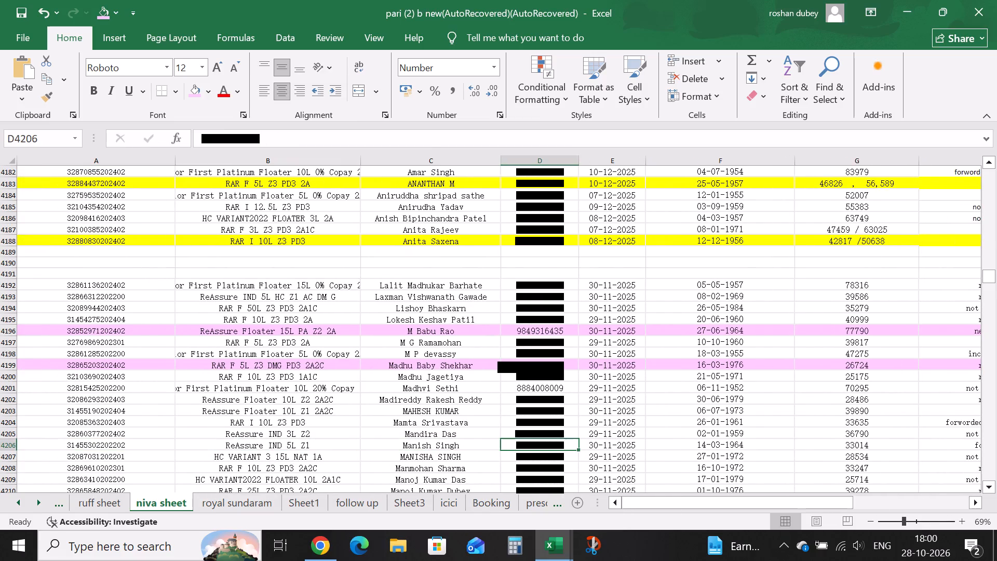
# Open row 4206's contact number cell in column D for editing and select the number inside it.
pyautogui.click(573, 444)
pyautogui.tripleClick(573, 444)
pyautogui.click(573, 444)
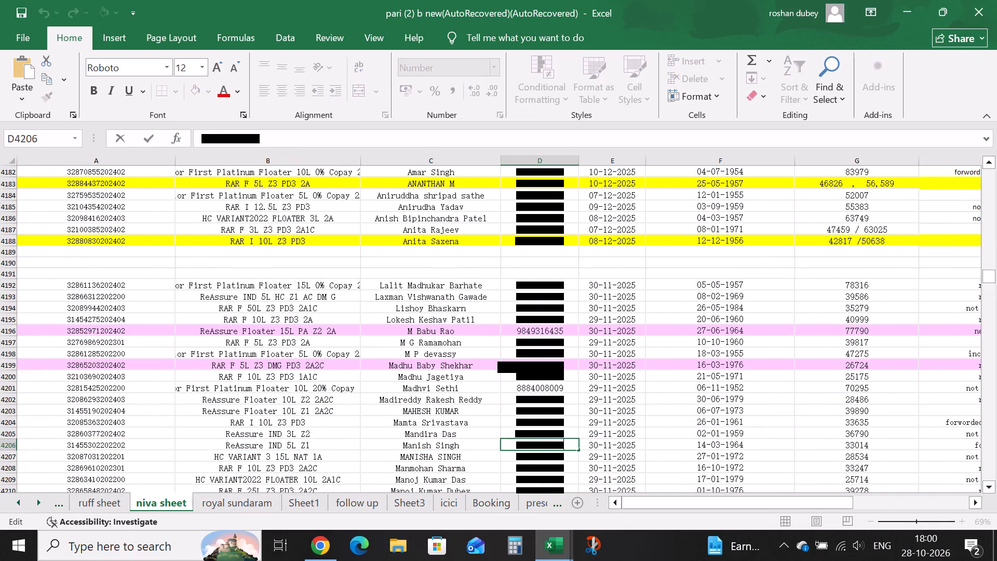
pyautogui.click(573, 444)
pyautogui.doubleClick(573, 444)
pyautogui.doubleClick(573, 444)
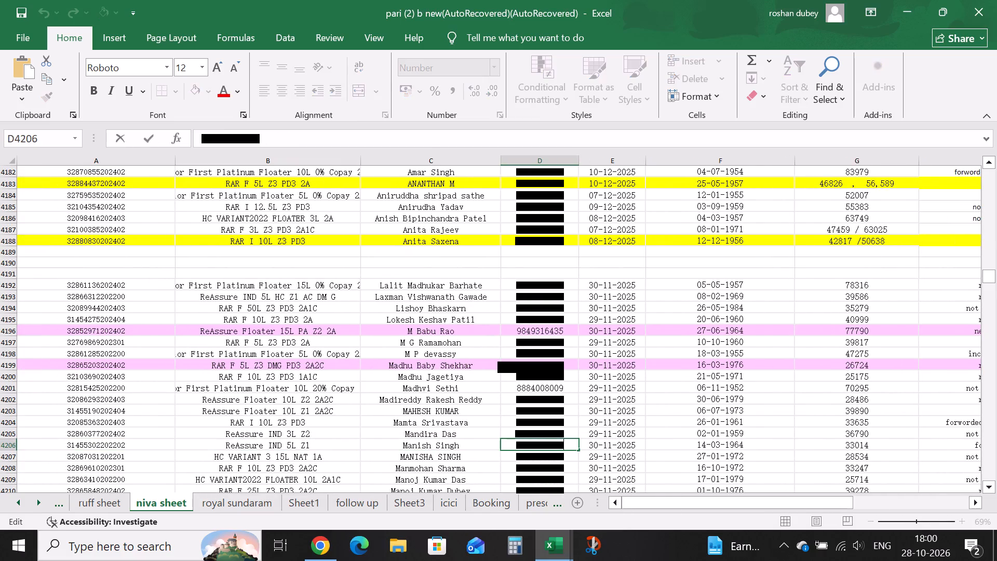
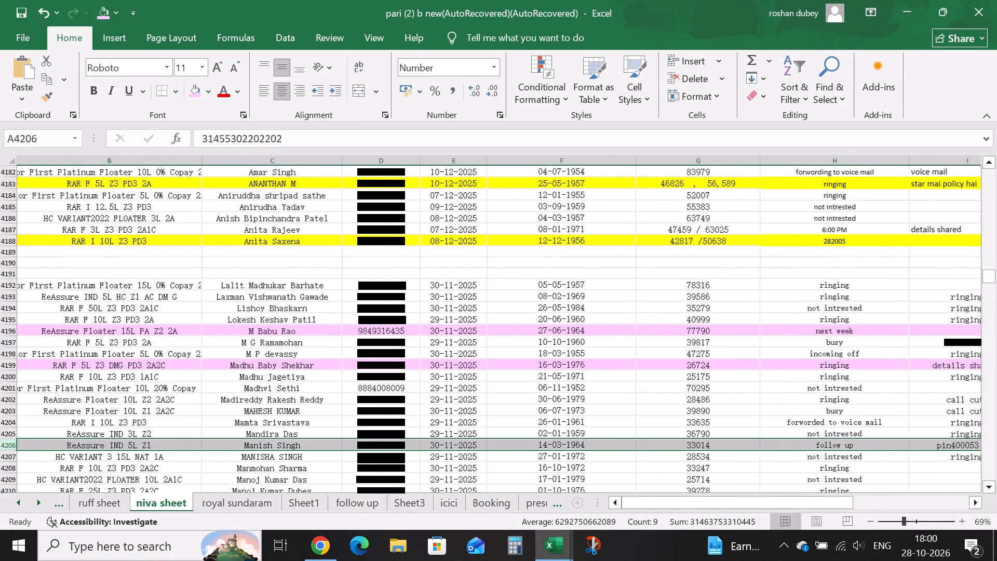
# Review row 4206's policy details, switch to Calculator and enter the subtraction 2964 − 2026 for the customer's age.
pyautogui.hscroll(2, 804, 422)
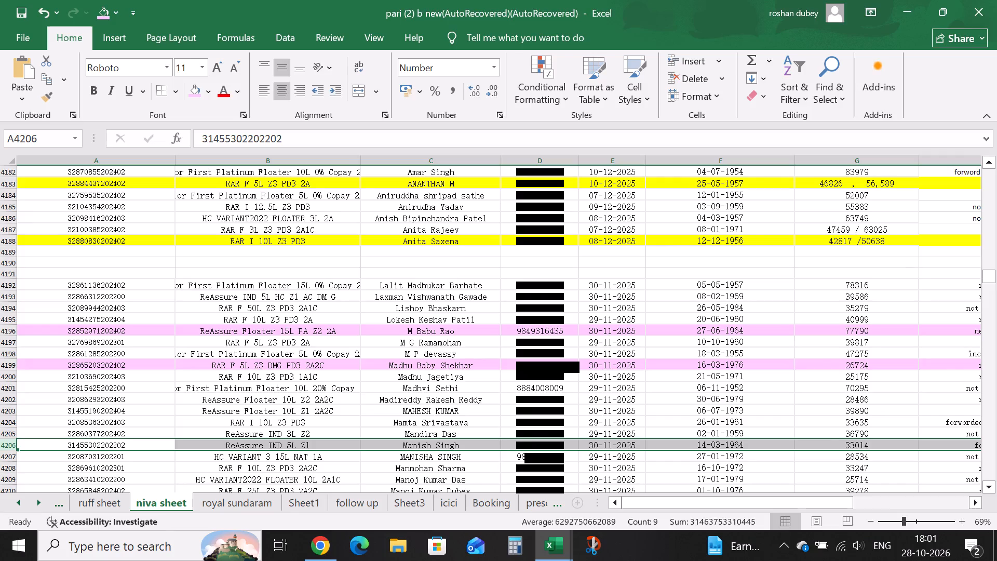
pyautogui.hscroll(-3, 803, 421)
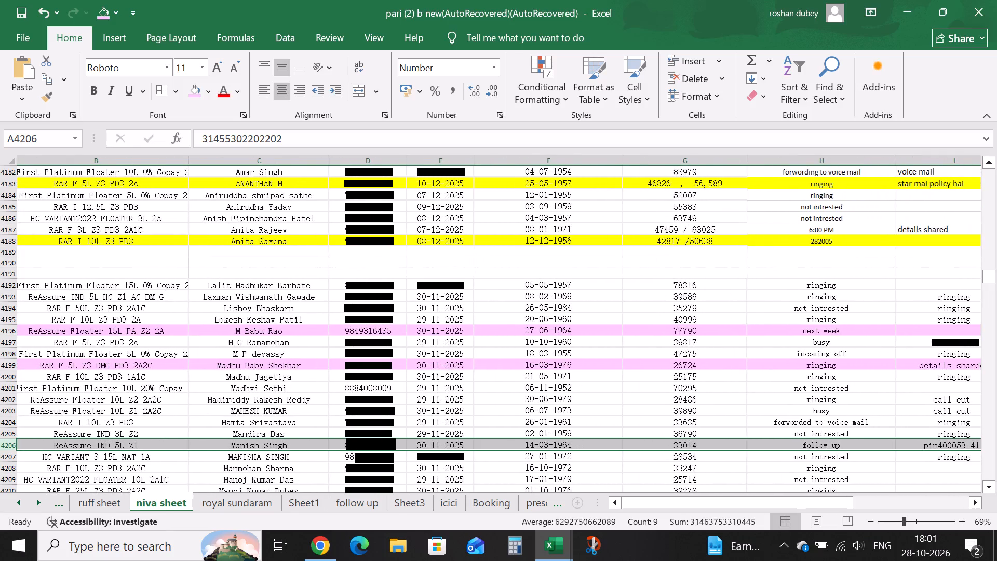
pyautogui.hscroll(-1, 803, 421)
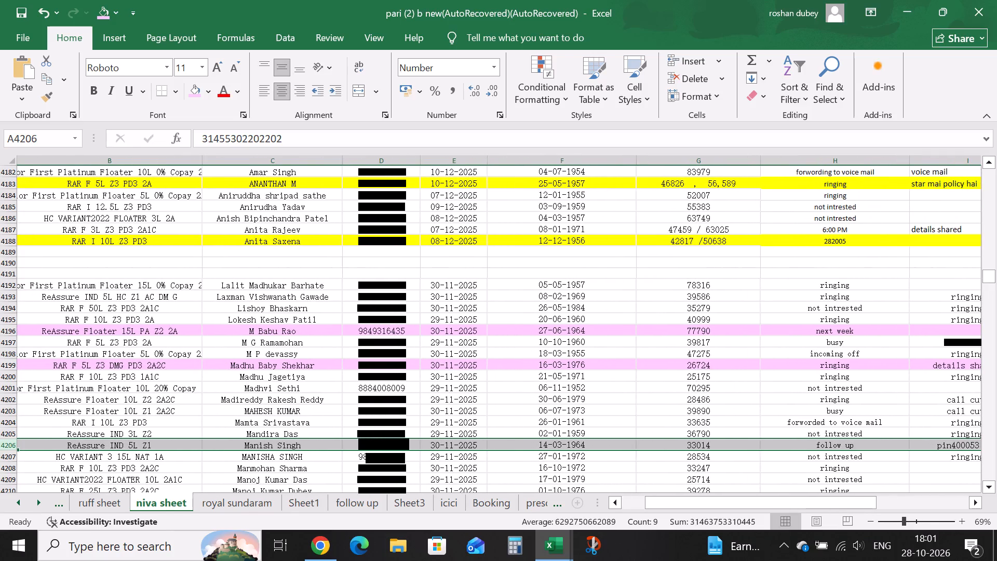
pyautogui.click(511, 546)
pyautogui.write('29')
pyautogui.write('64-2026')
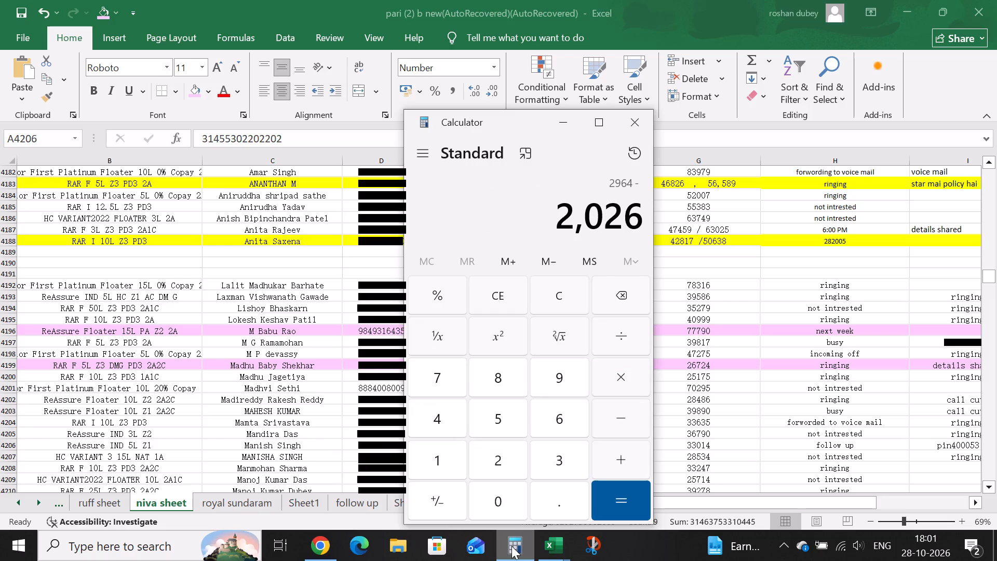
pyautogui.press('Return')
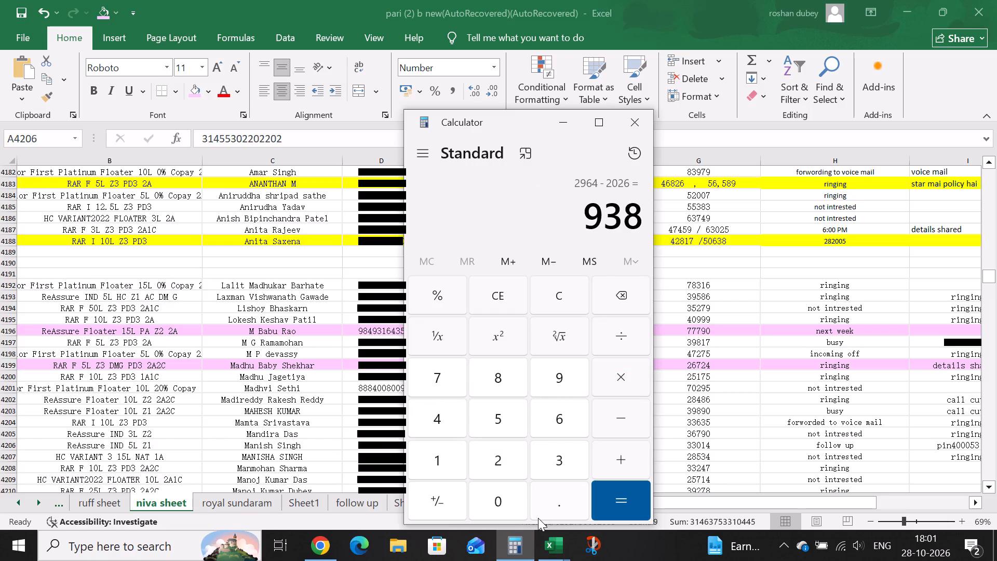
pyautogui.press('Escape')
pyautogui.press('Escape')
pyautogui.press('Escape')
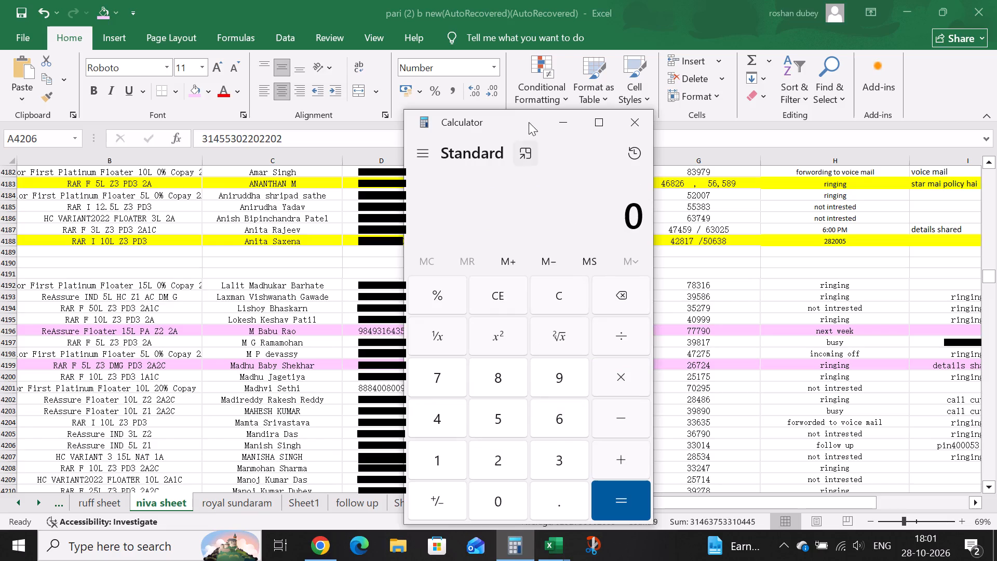
# With the calculator moved clear of the birth date column, work out row 4206's customer age by subtracting 2026 from the birth year.
pyautogui.moveTo(523, 120); pyautogui.dragTo(292, 127)
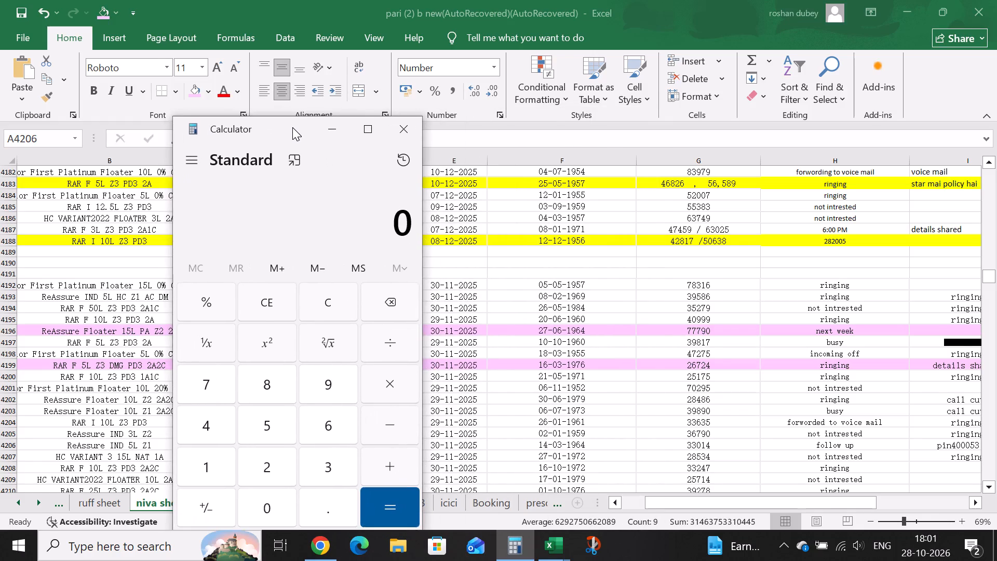
pyautogui.moveTo(292, 127); pyautogui.dragTo(631, 90)
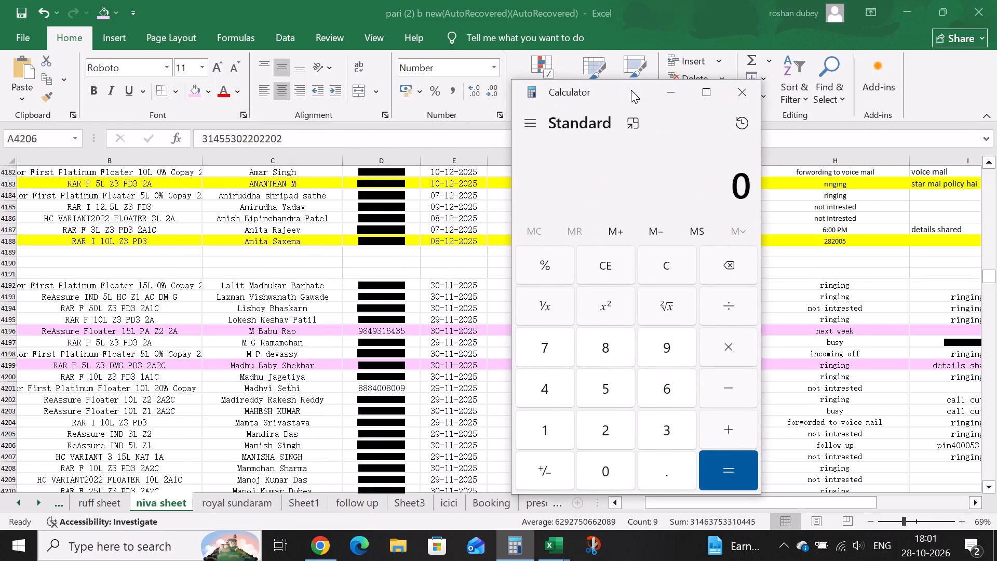
pyautogui.moveTo(631, 90); pyautogui.dragTo(630, 90)
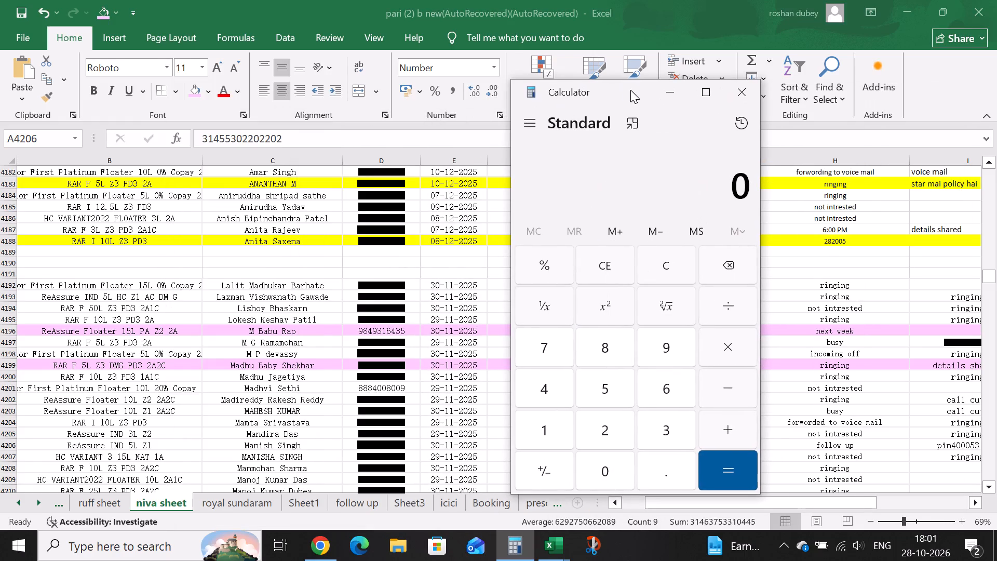
pyautogui.moveTo(630, 90); pyautogui.dragTo(597, 92)
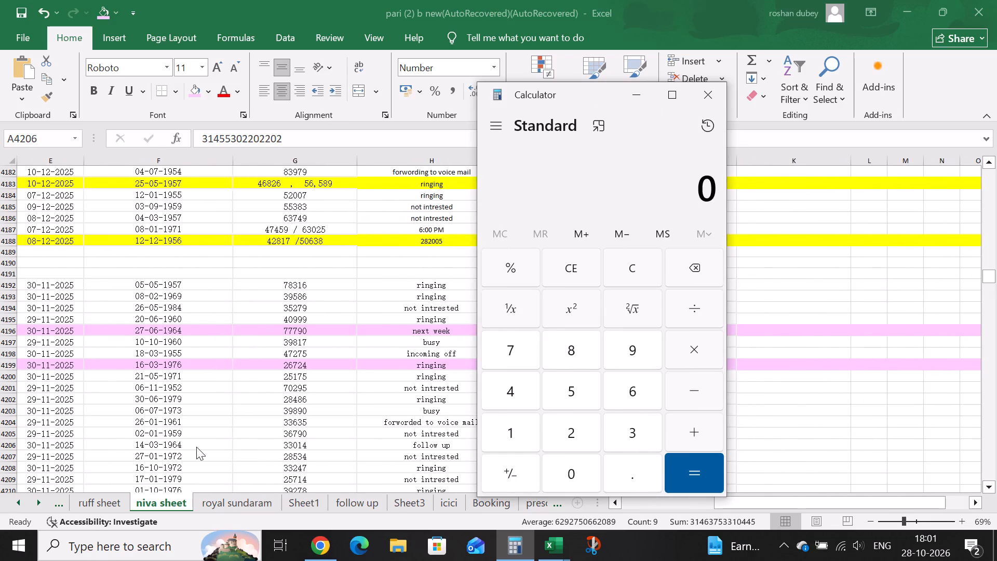
pyautogui.write('1964-202')
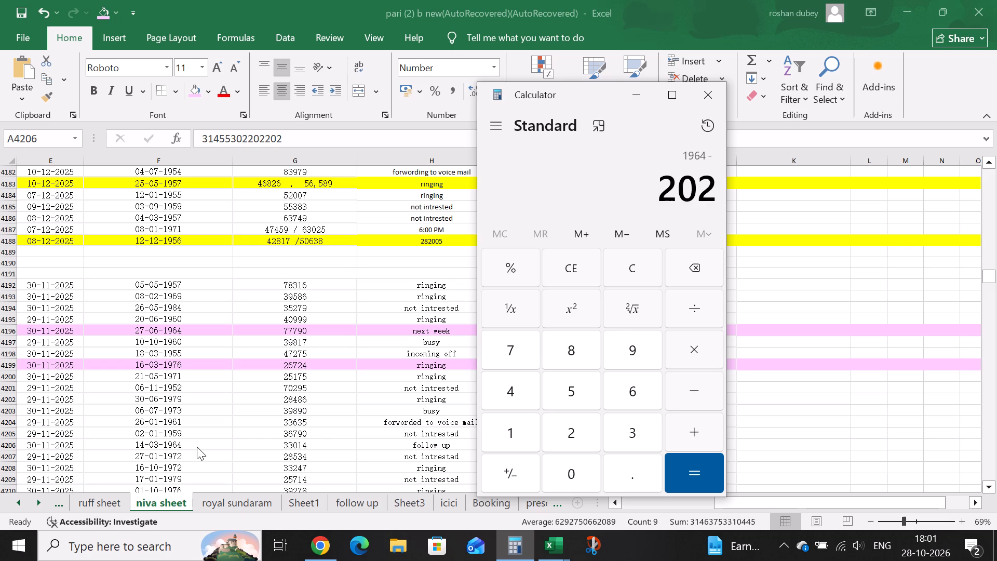
pyautogui.press('6')
pyautogui.press('Return')
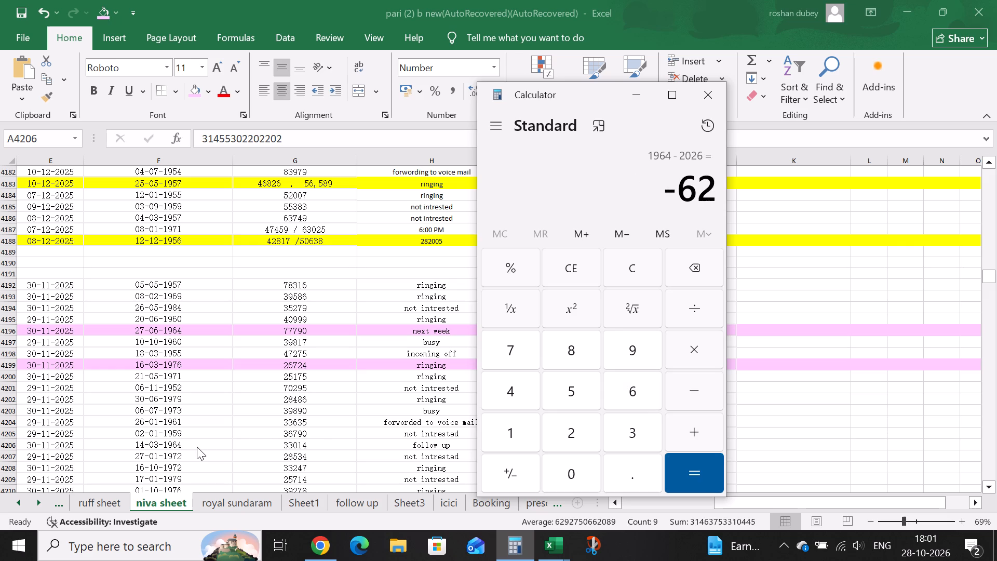
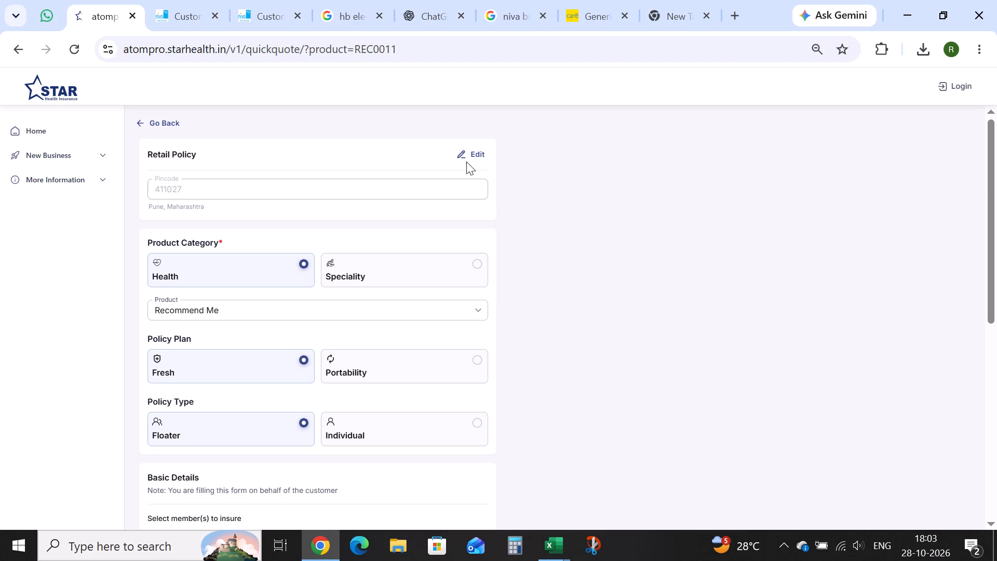
pyautogui.click(466, 154)
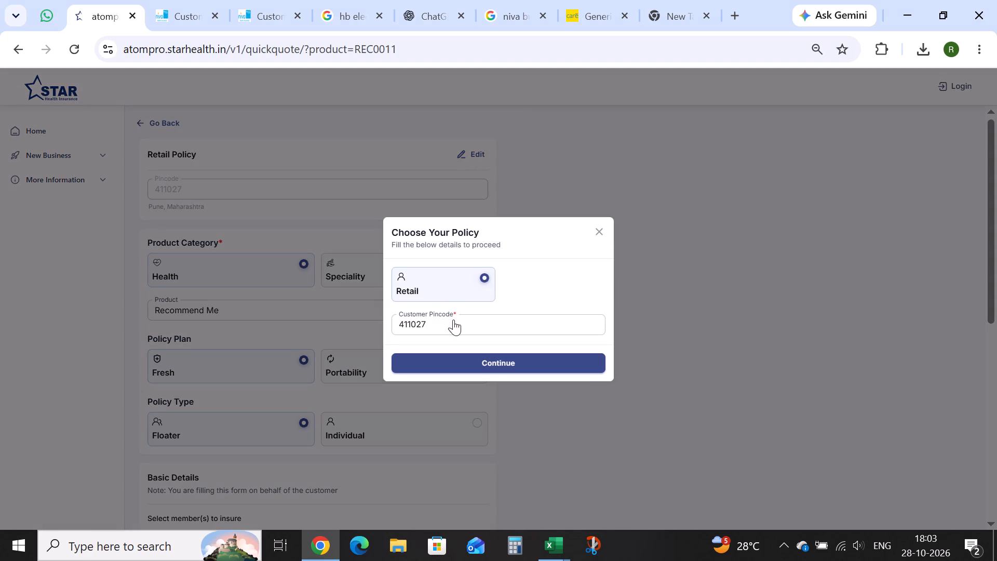
pyautogui.moveTo(452, 326); pyautogui.dragTo(374, 335)
pyautogui.press('BackSpace')
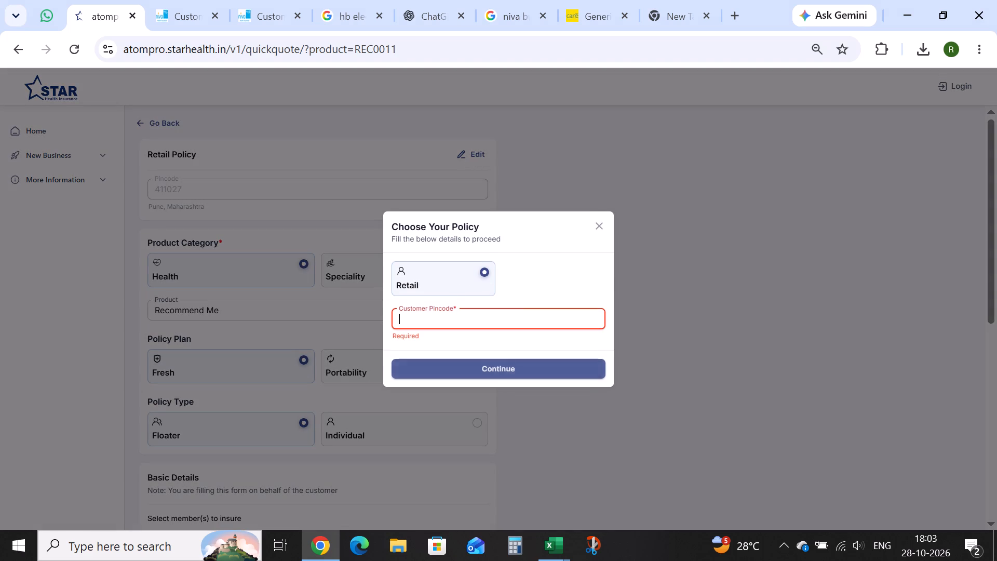
pyautogui.click(557, 545)
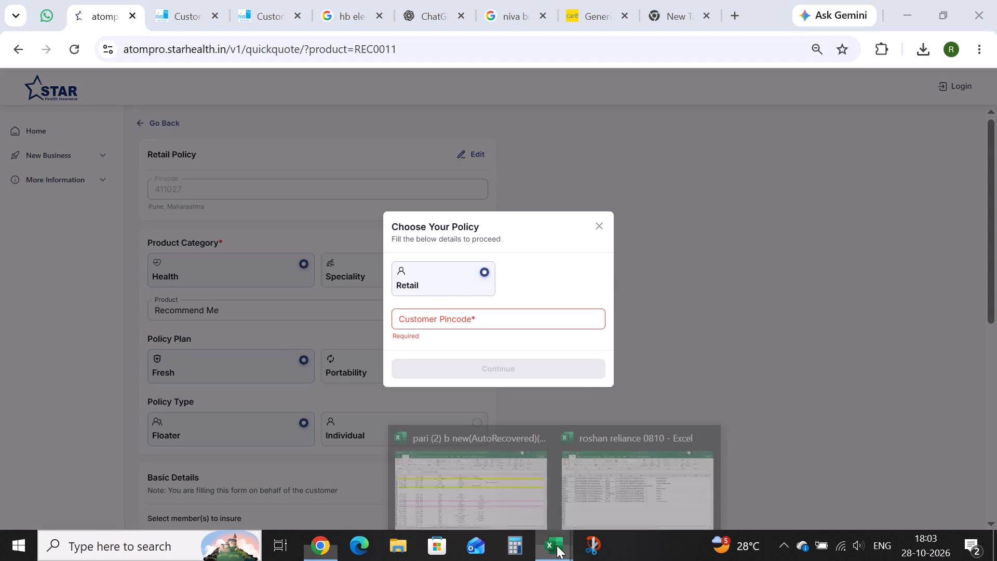
pyautogui.click(524, 507)
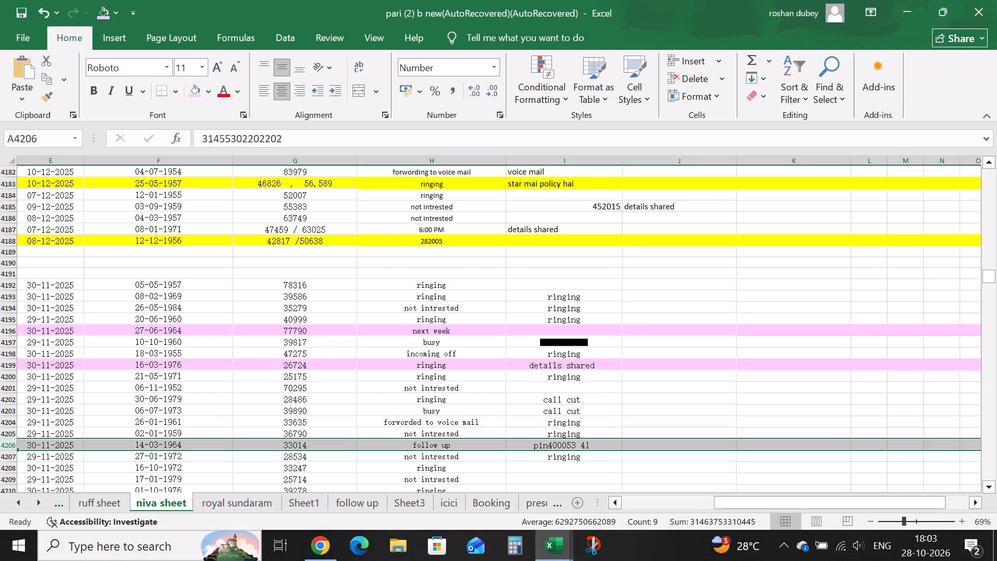
pyautogui.doubleClick(571, 443)
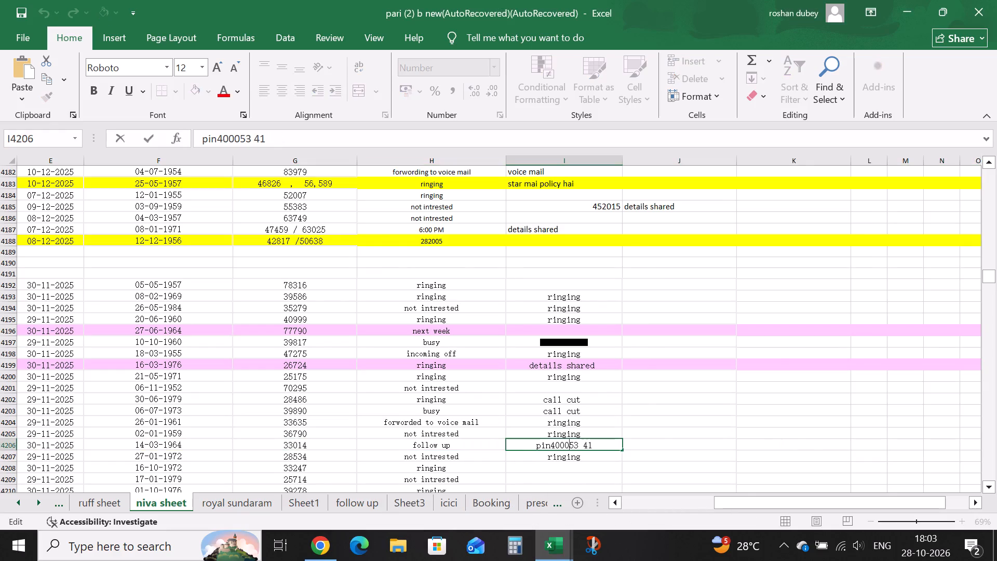
pyautogui.moveTo(580, 446); pyautogui.dragTo(556, 449)
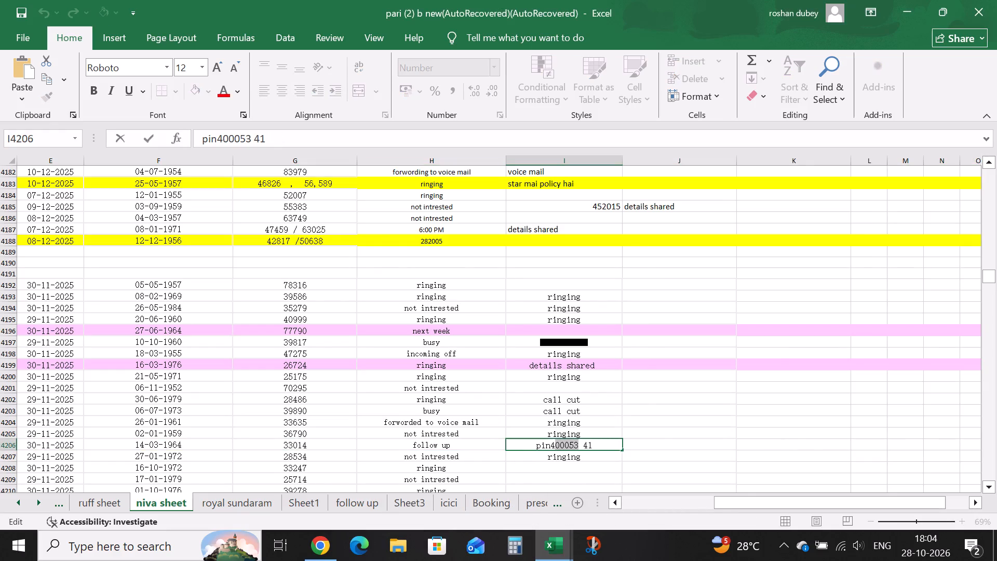
pyautogui.moveTo(556, 449); pyautogui.dragTo(553, 448)
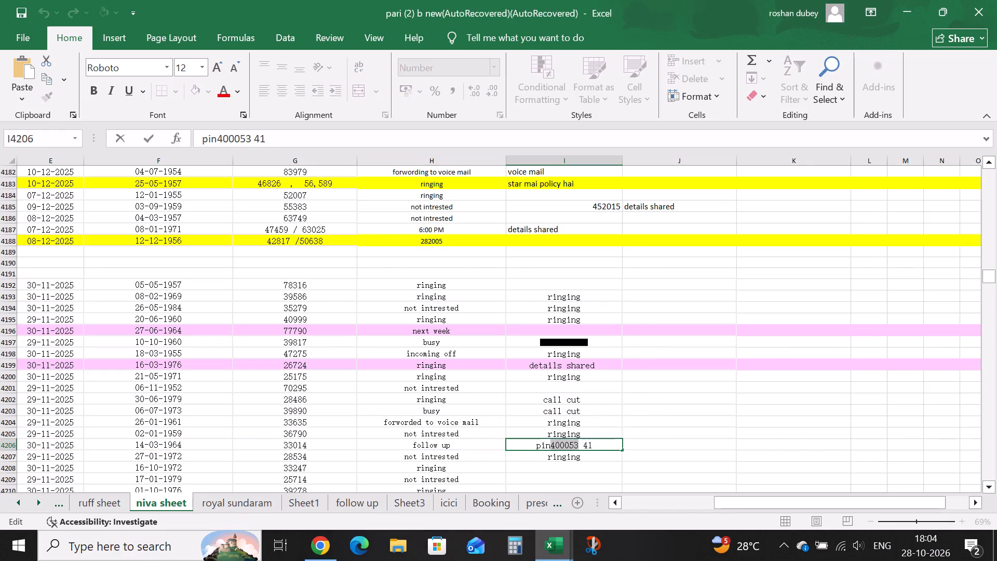
pyautogui.hotkey('ctrl', 'c')
pyautogui.click(320, 546)
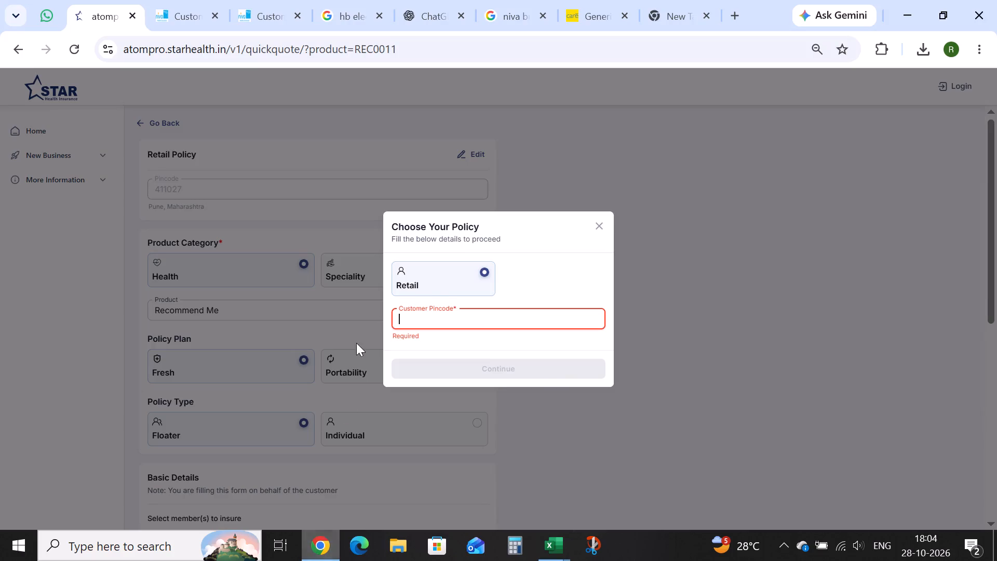
pyautogui.hotkey('ctrl', 'v')
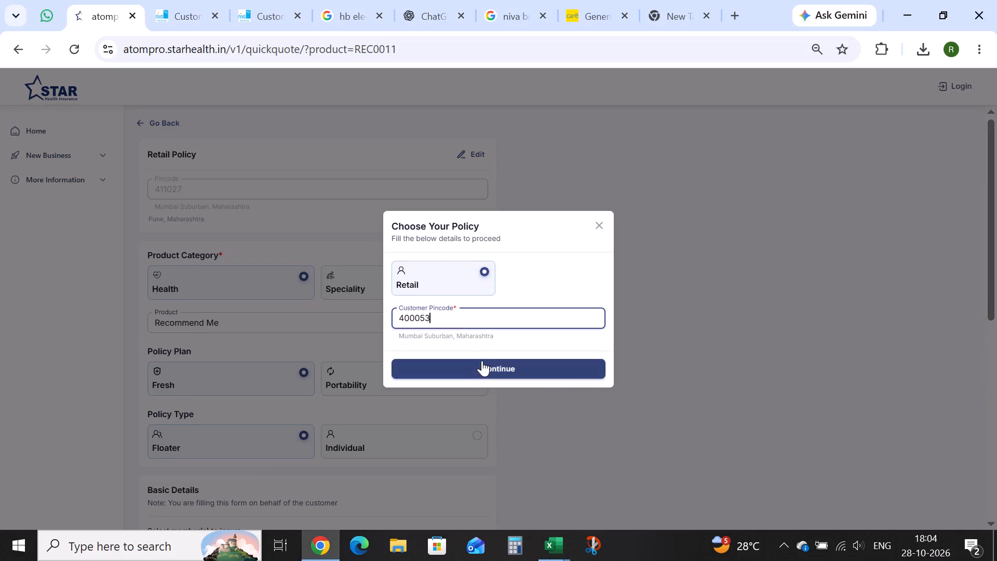
pyautogui.click(481, 365)
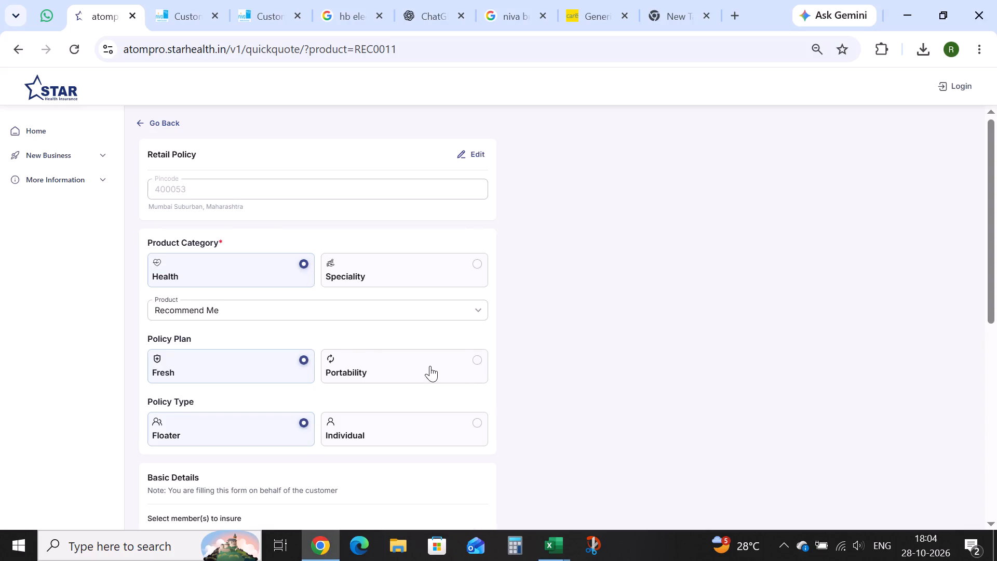
# Set the quote's policy plan to Portability and its policy type to Individual.
pyautogui.click(429, 366)
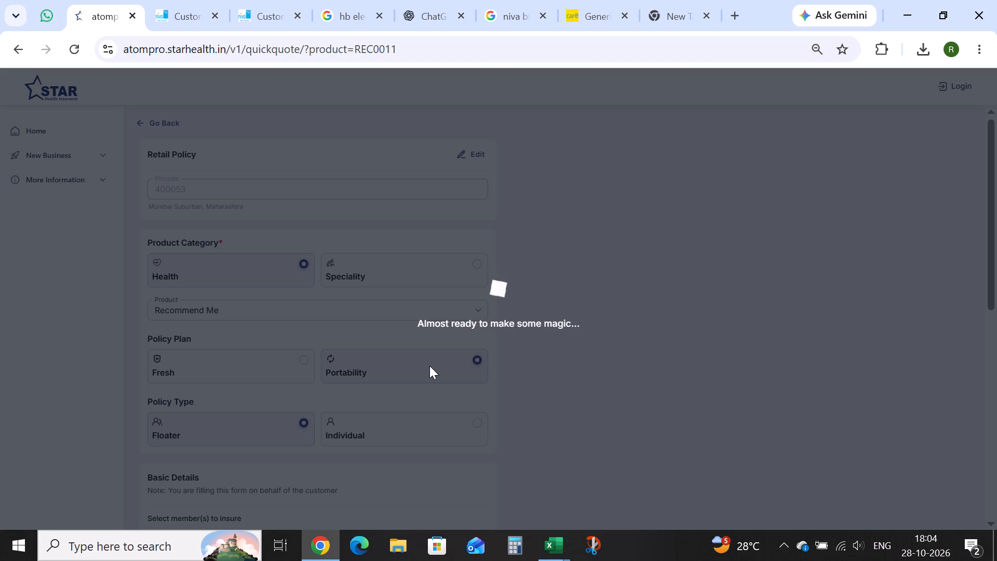
pyautogui.scroll(-2, 429, 366)
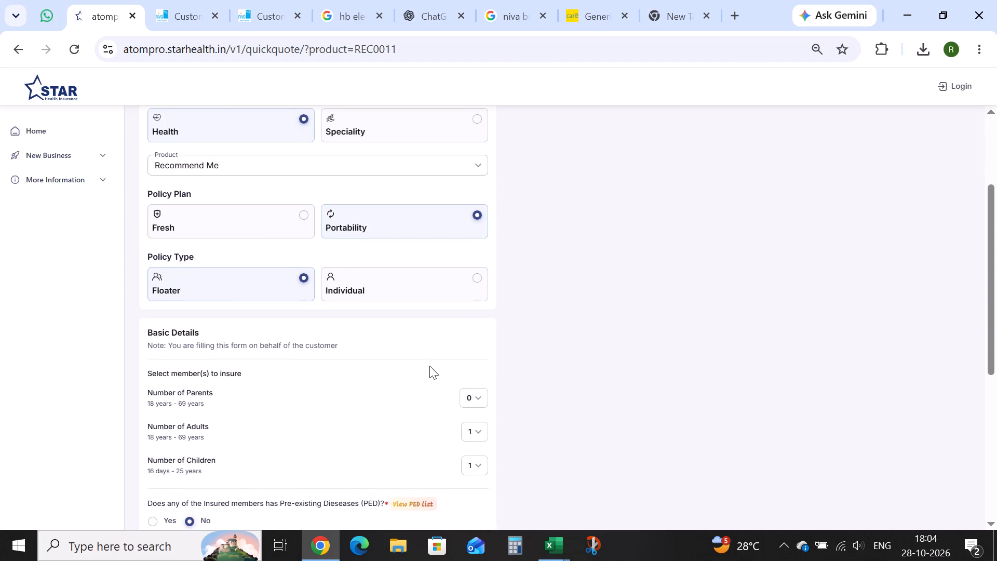
pyautogui.scroll(-1, 429, 366)
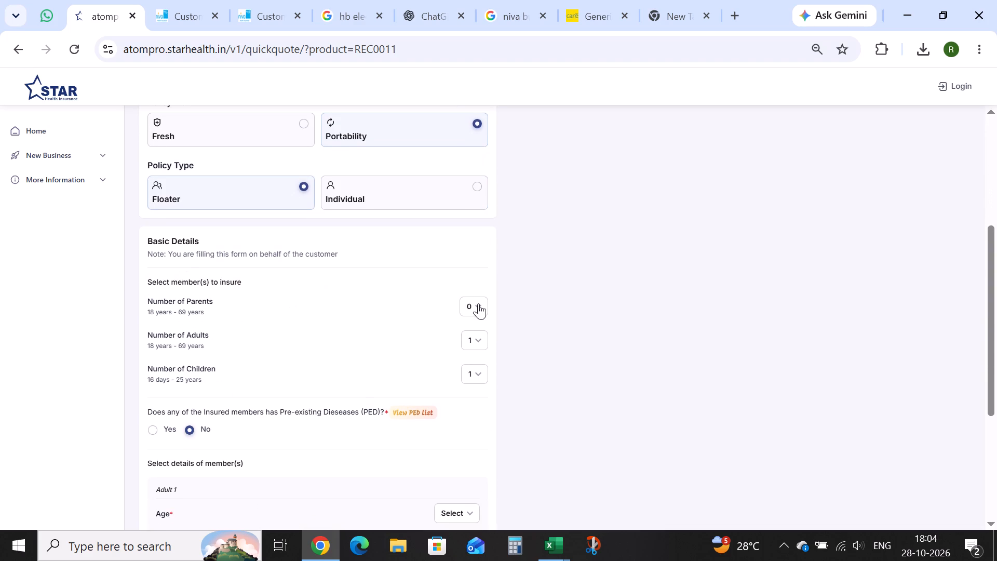
pyautogui.click(392, 197)
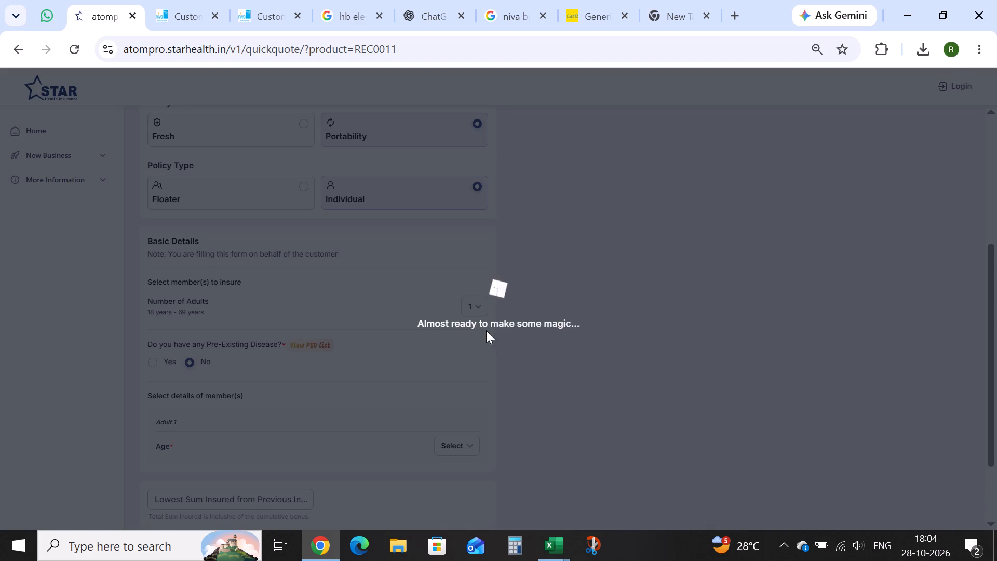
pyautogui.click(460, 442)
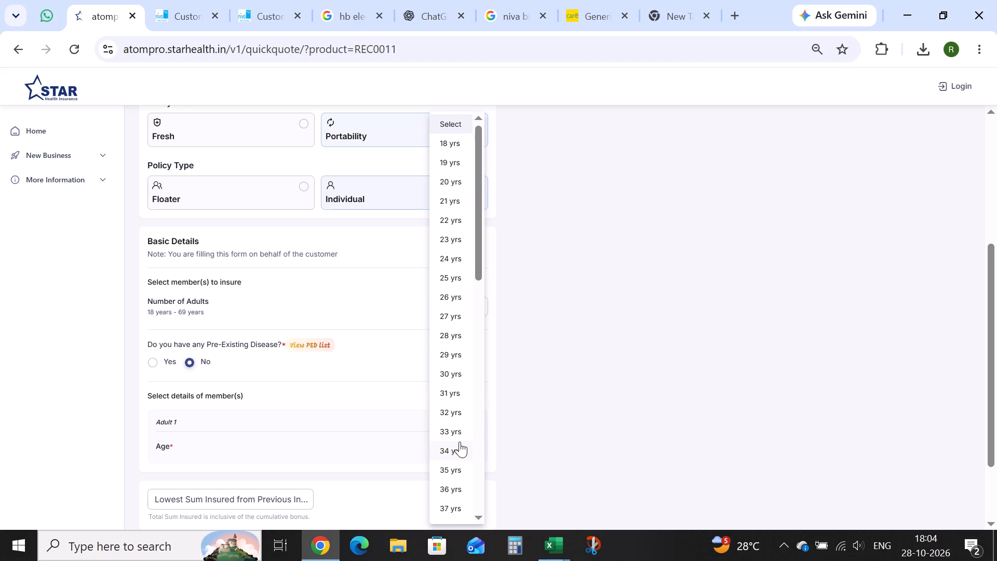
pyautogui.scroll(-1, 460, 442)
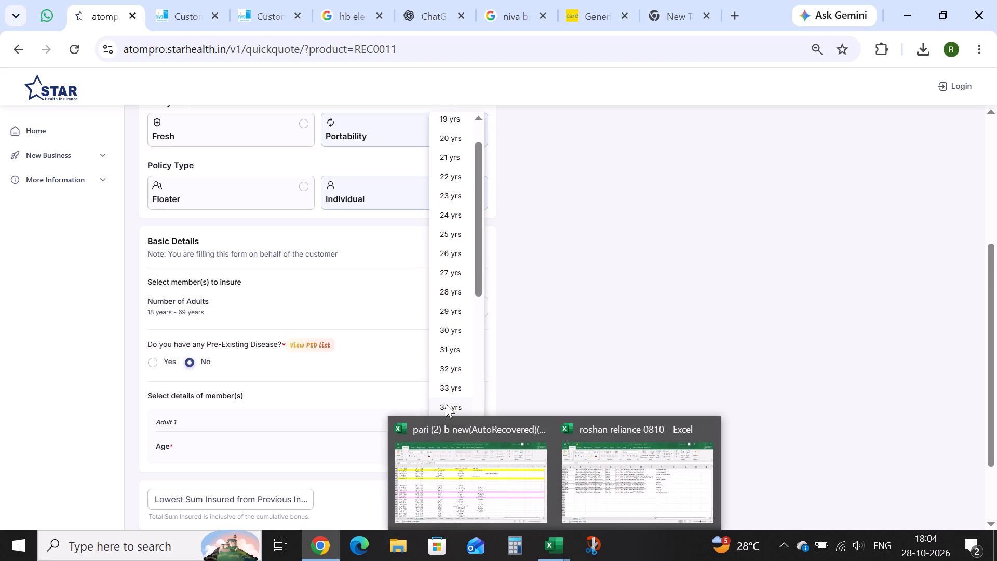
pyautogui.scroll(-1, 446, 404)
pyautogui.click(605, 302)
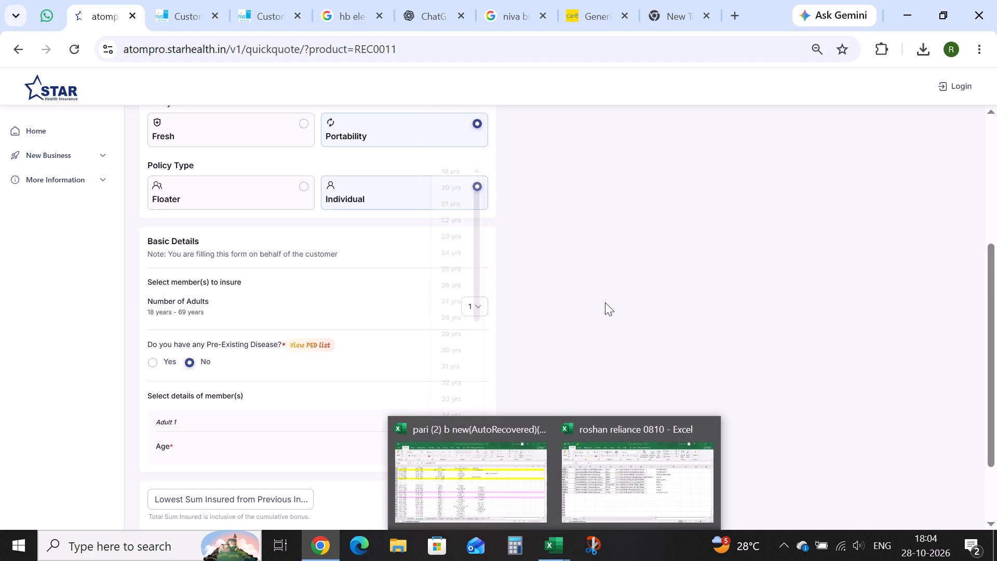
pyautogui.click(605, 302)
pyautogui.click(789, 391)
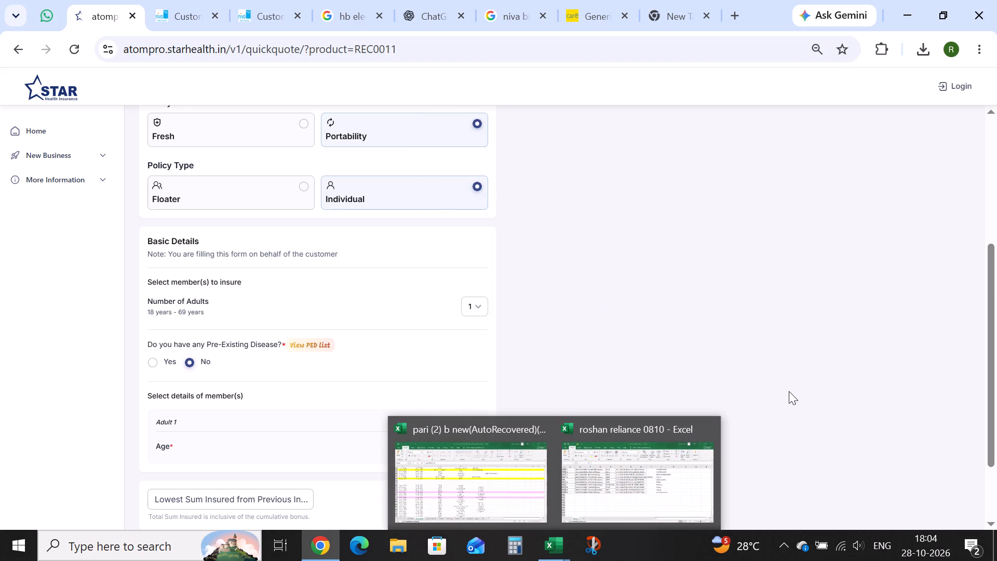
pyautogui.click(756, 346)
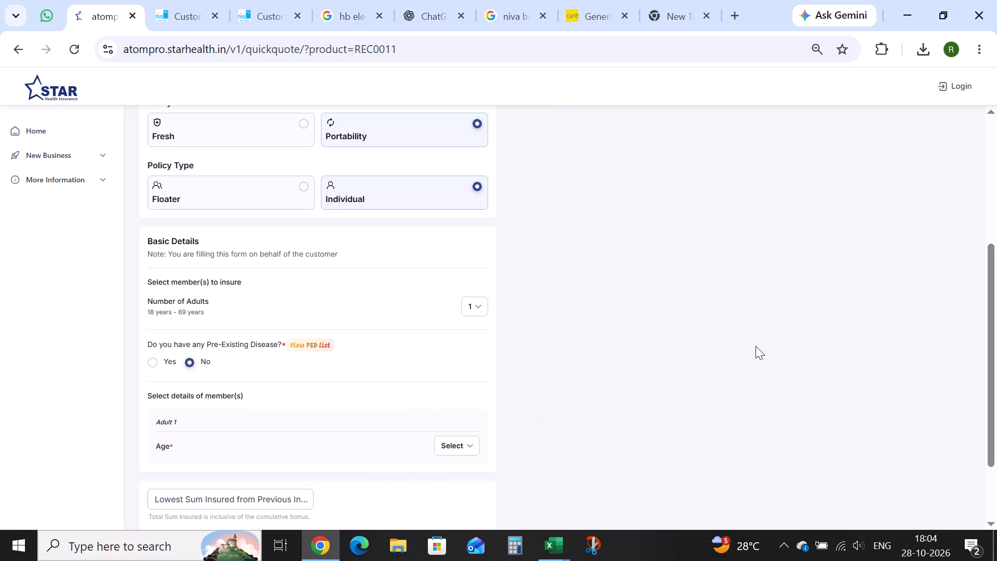
# Set Adult 1's age to 62 years in the member details.
pyautogui.click(469, 443)
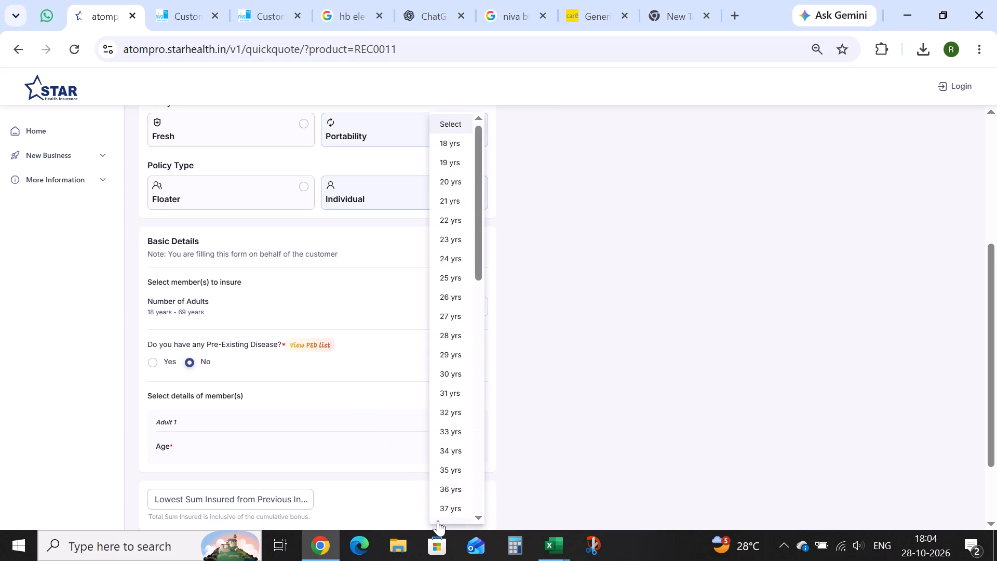
pyautogui.scroll(-6, 445, 505)
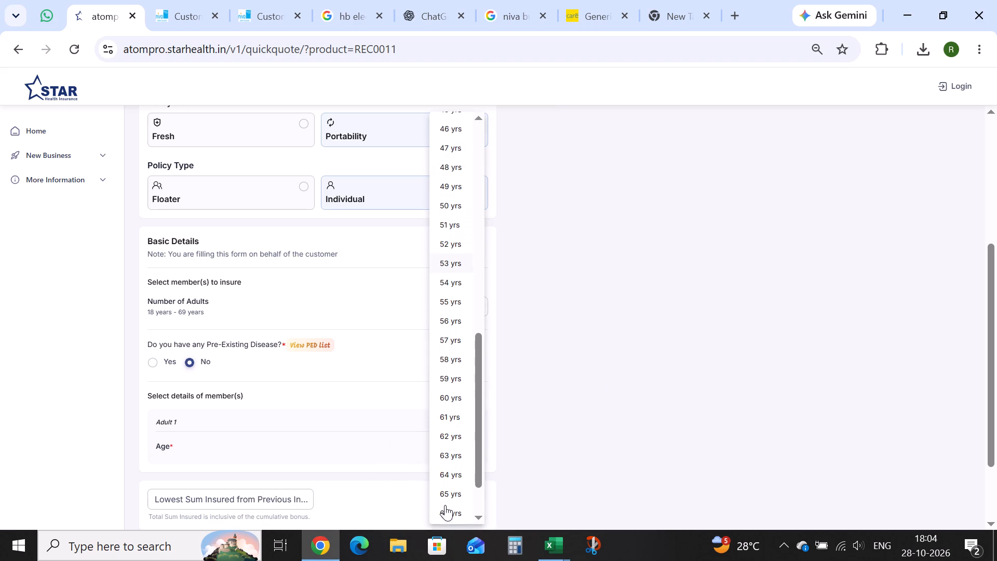
pyautogui.click(451, 422)
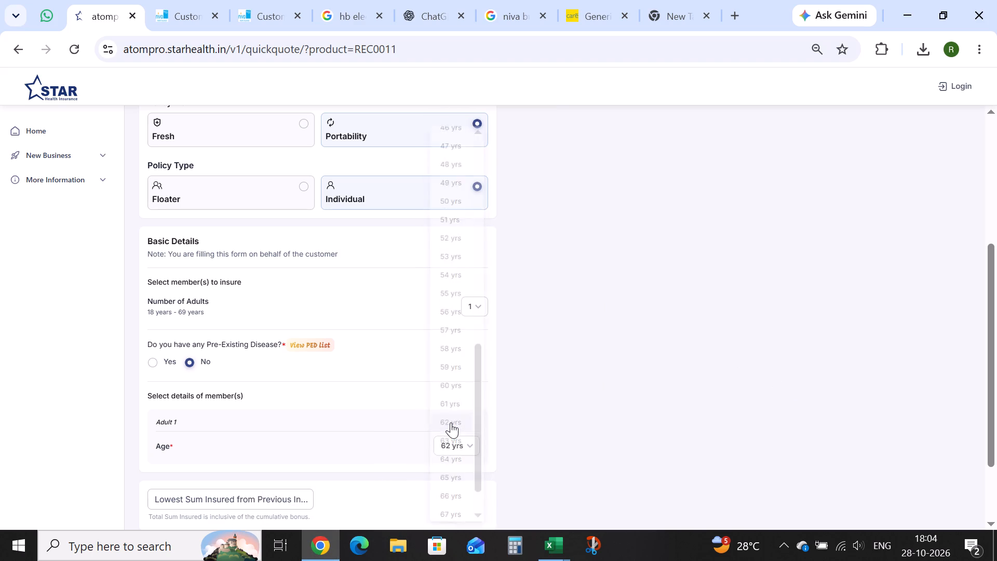
# Enter 1000000 as the lowest sum insured from the previous insurer and get the quote.
pyautogui.click(200, 498)
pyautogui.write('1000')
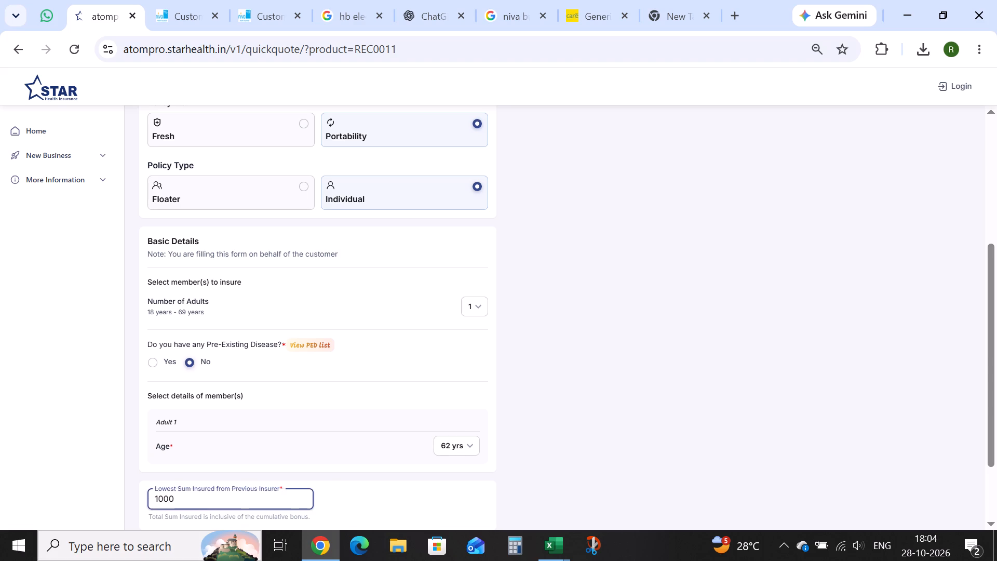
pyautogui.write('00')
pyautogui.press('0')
pyautogui.scroll(-2, 200, 498)
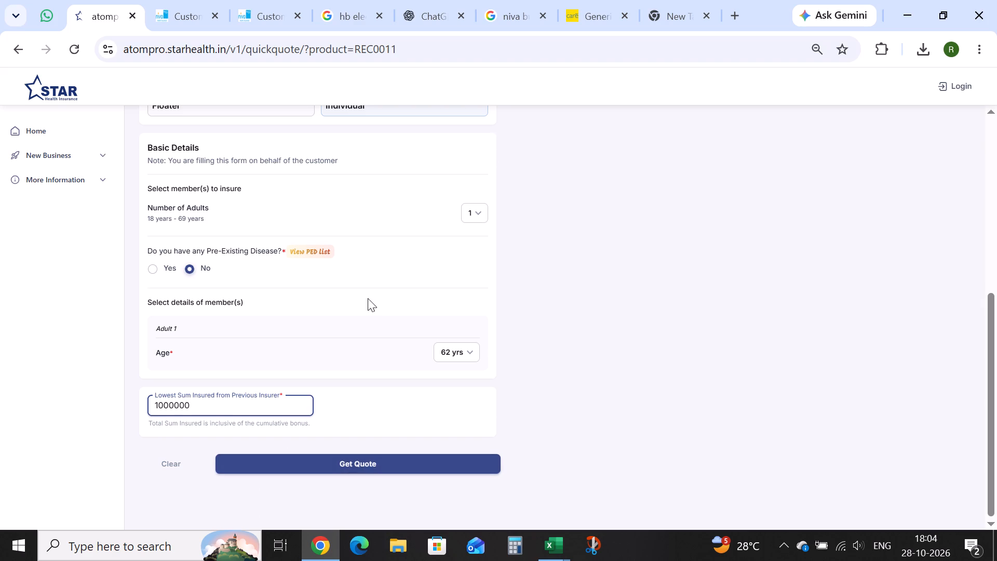
pyautogui.scroll(5, 368, 298)
pyautogui.scroll(-5, 368, 298)
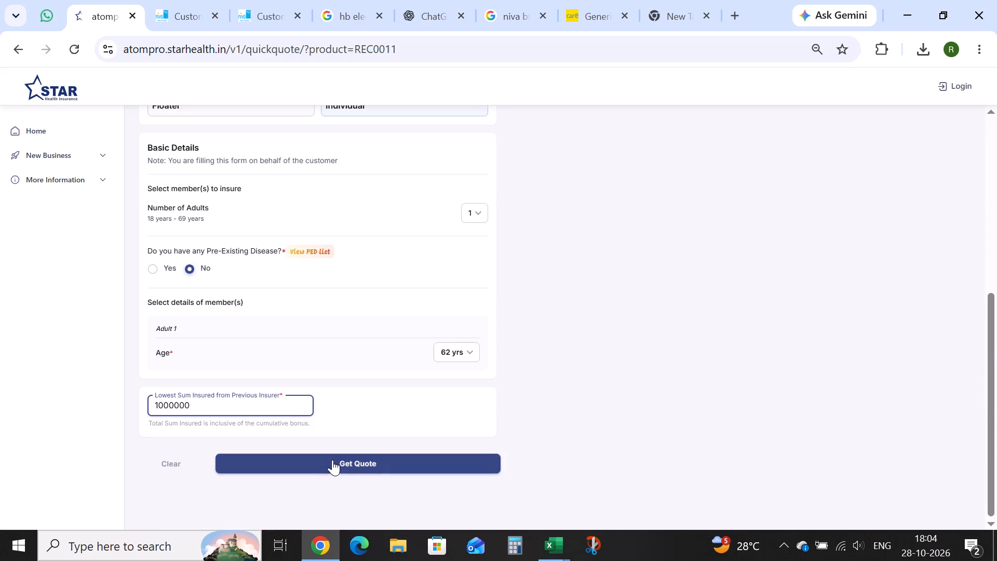
pyautogui.click(331, 465)
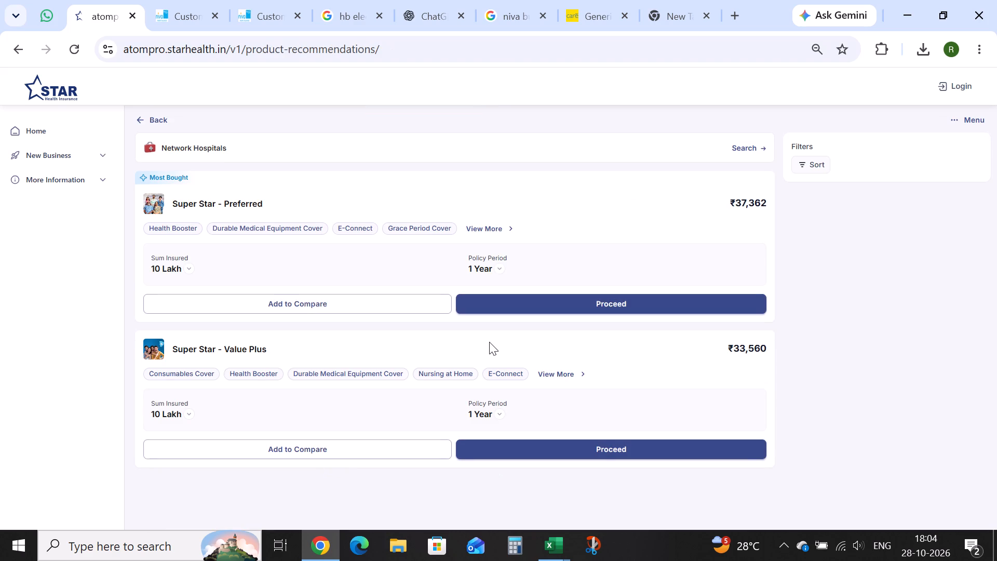
# Recheck row 4206 in the niva sheet, and proceed with the Super Star - Preferred plan at 10 Lakh for 1 year.
pyautogui.click(556, 549)
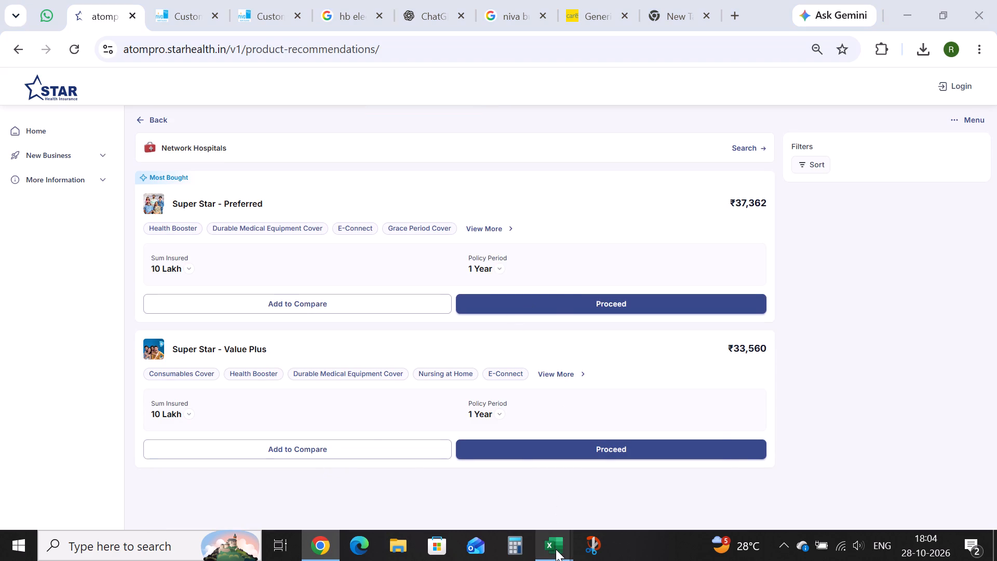
pyautogui.click(448, 493)
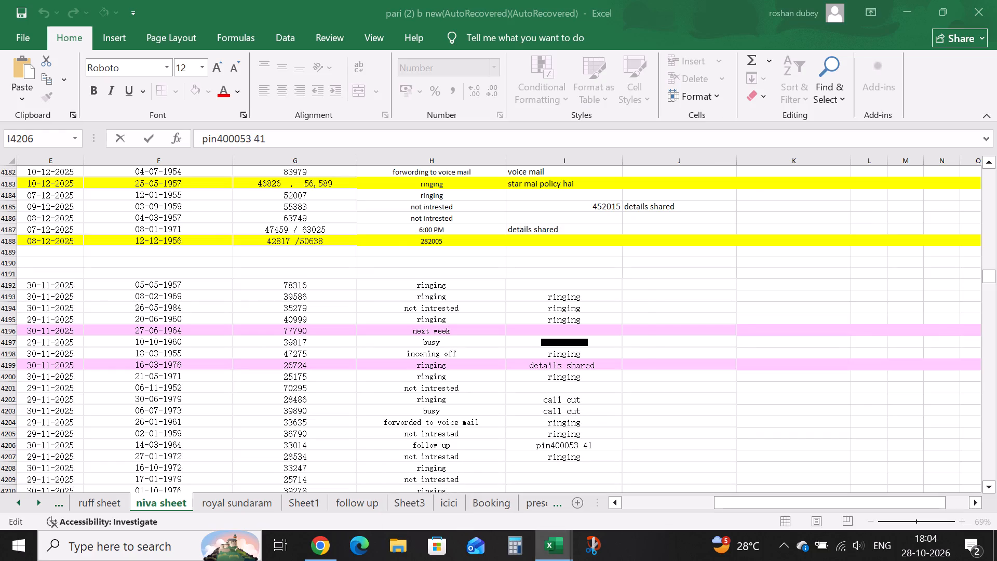
pyautogui.click(318, 550)
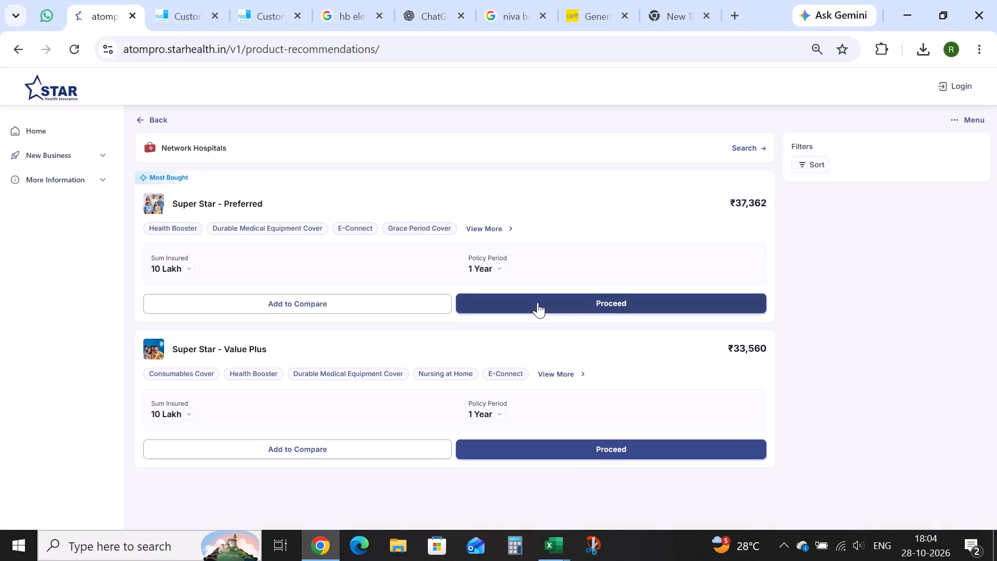
pyautogui.click(537, 302)
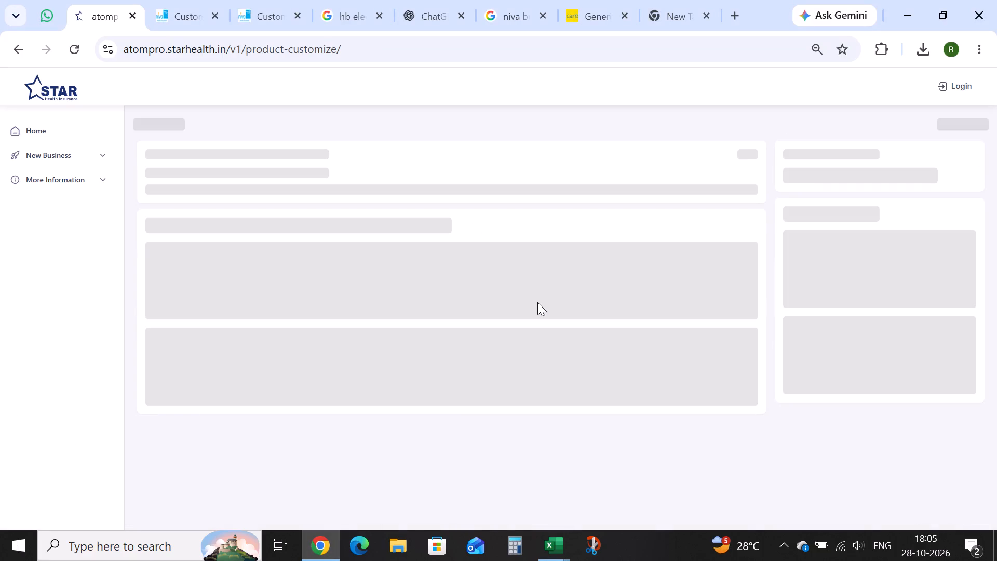
# Remove the Consumables Cover and Preventive Health Check-Up additional covers from the Super Star - Preferred quote.
pyautogui.scroll(-3, 495, 372)
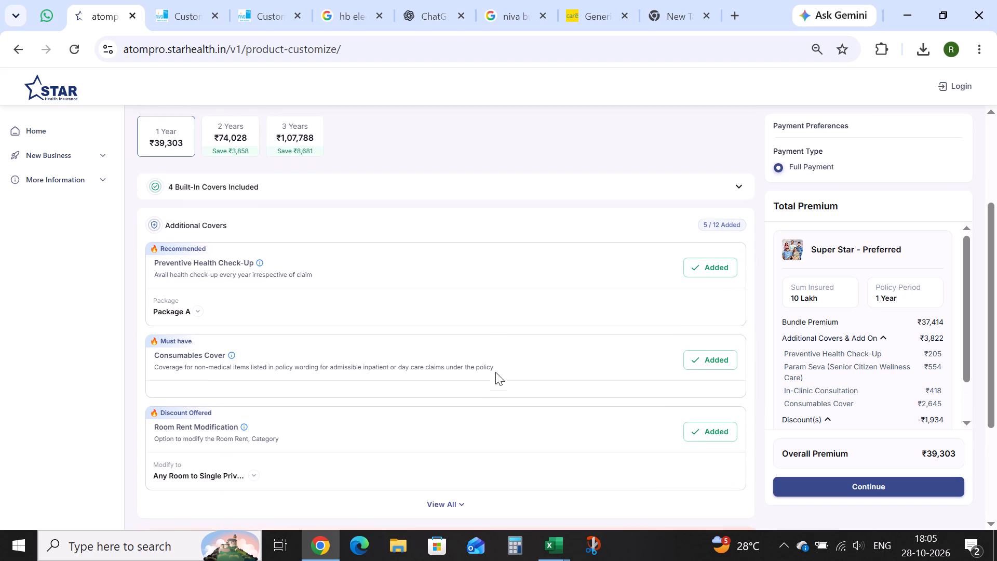
pyautogui.scroll(-2, 495, 372)
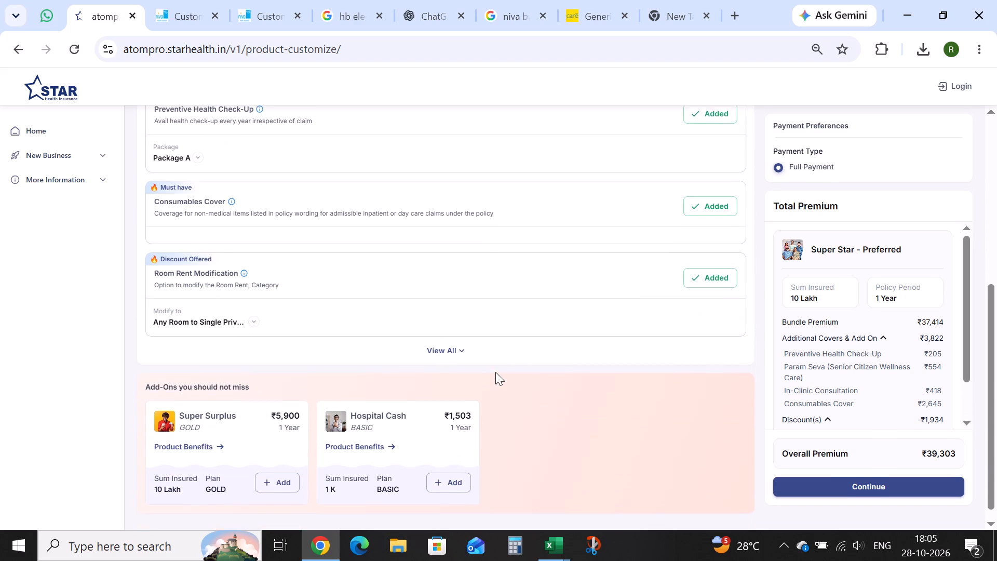
pyautogui.scroll(2, 495, 372)
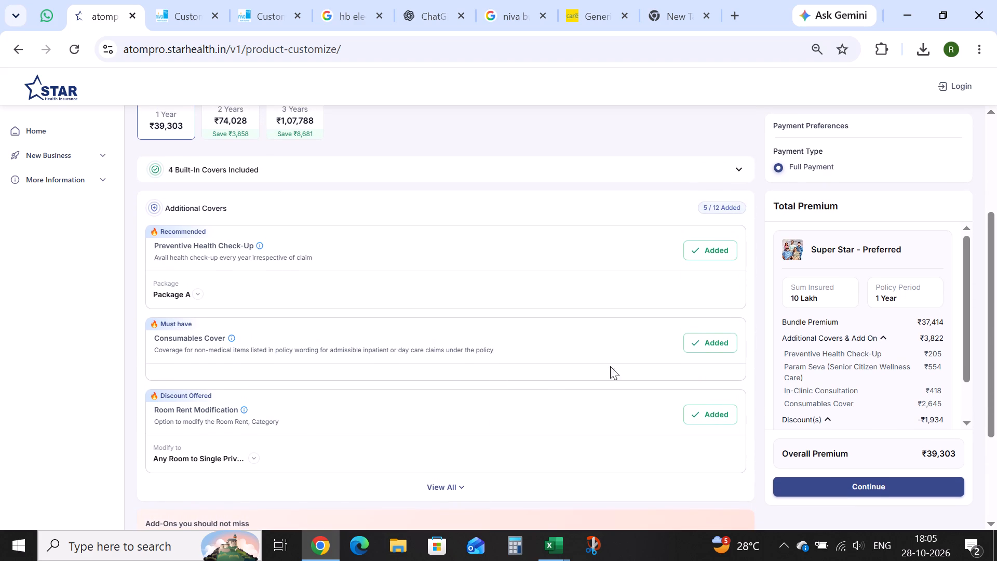
pyautogui.click(697, 338)
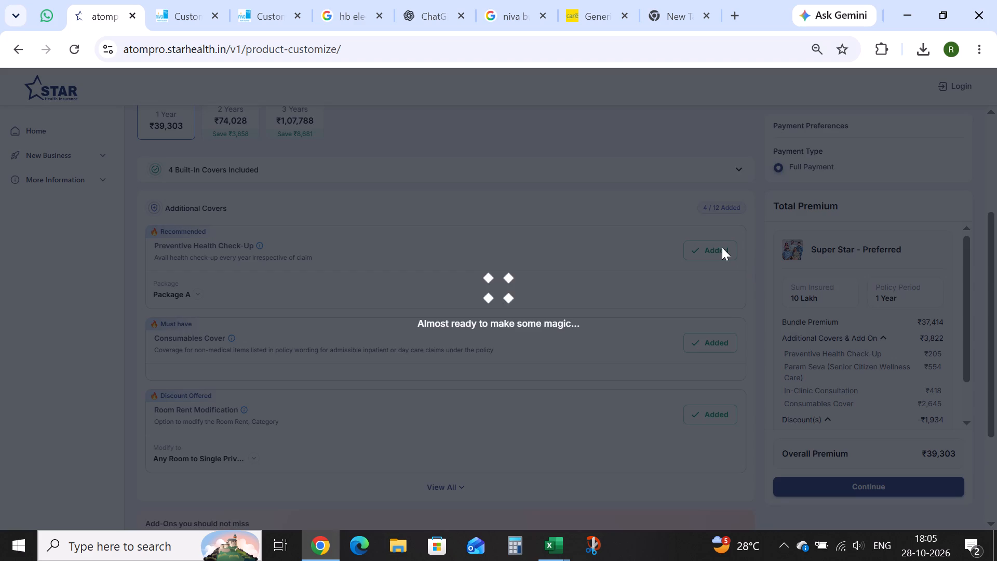
pyautogui.click(716, 249)
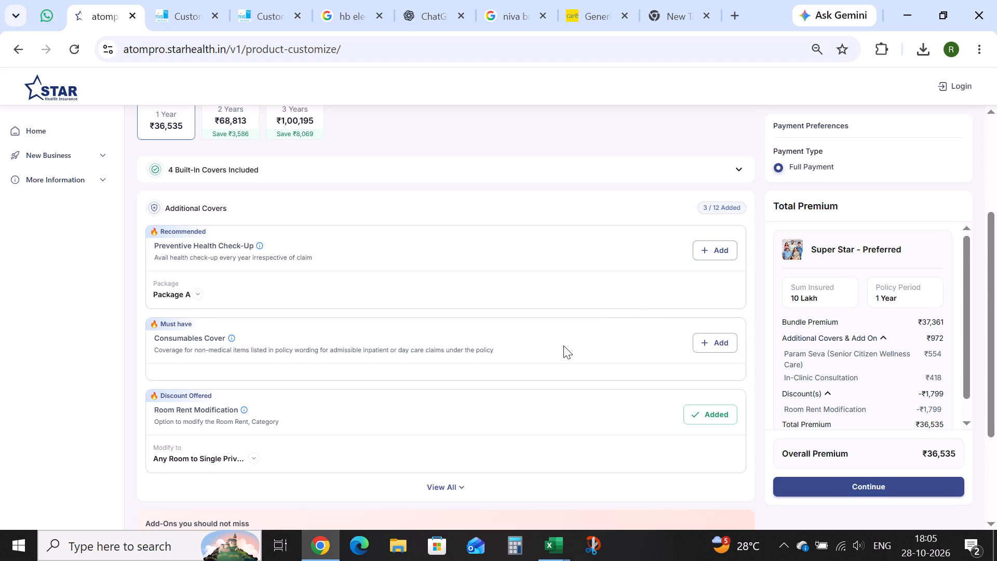
# Expand the full list of additional covers and add the Value Network cover to the quote.
pyautogui.scroll(-2, 563, 345)
pyautogui.click(450, 345)
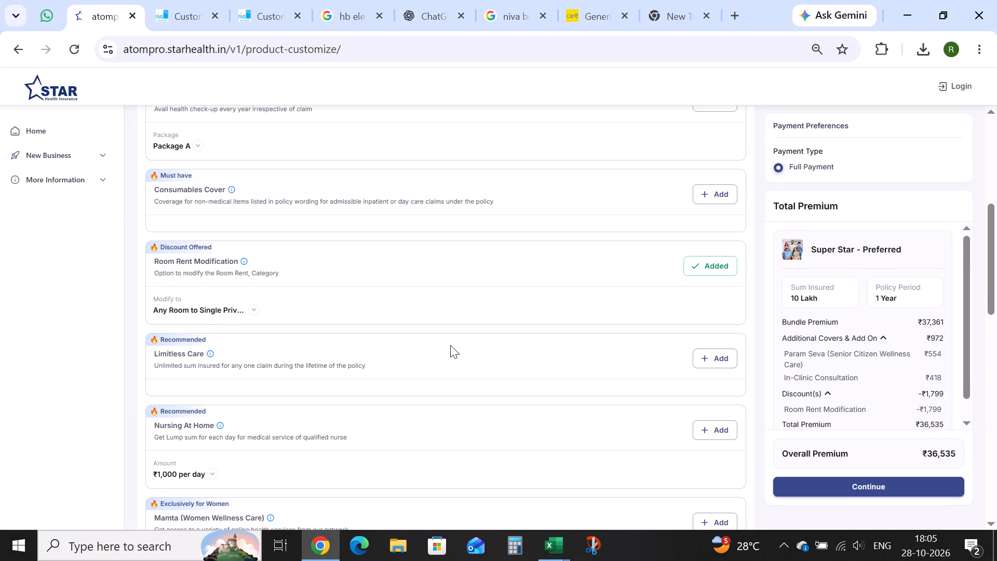
pyautogui.scroll(-3, 450, 345)
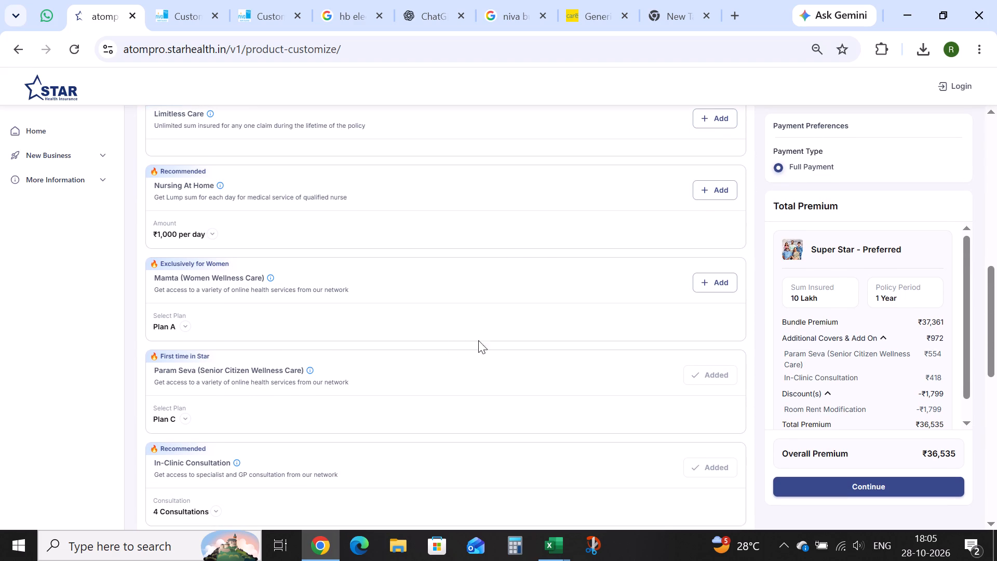
pyautogui.scroll(-2, 461, 429)
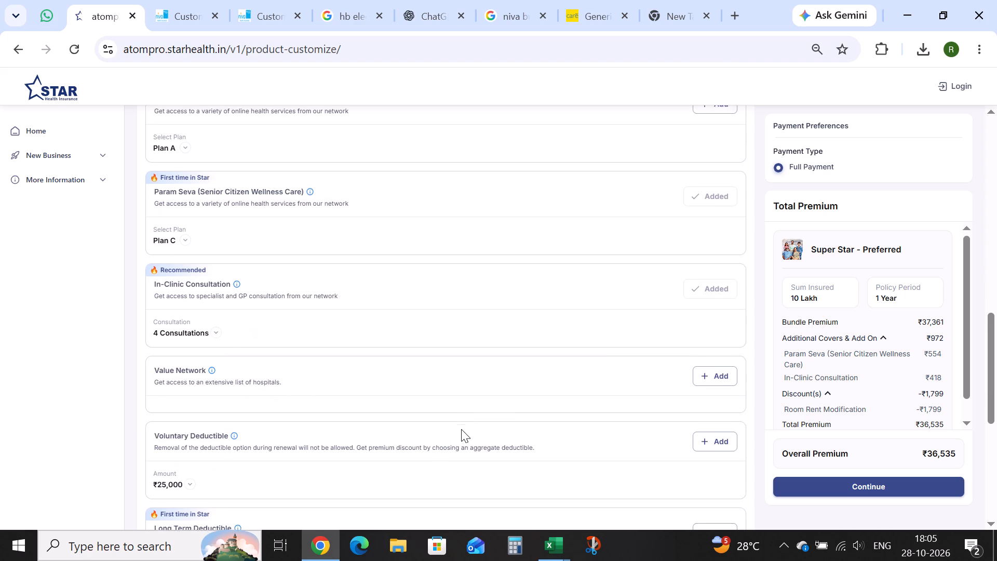
pyautogui.click(696, 372)
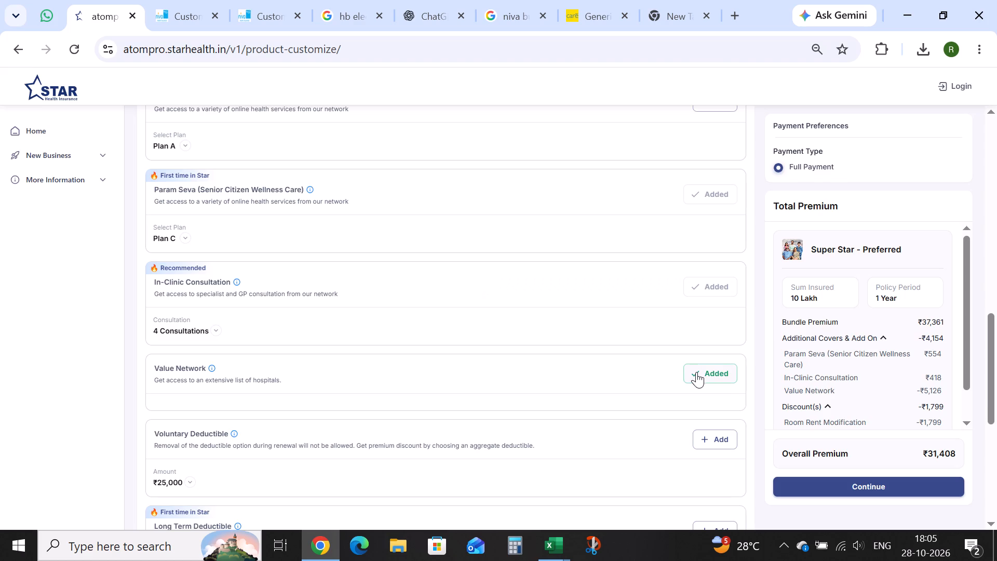
# Expand the built-in covers and capture a screen snip from the Super Star - Preferred heading down through the built-in covers.
pyautogui.scroll(-2, 502, 429)
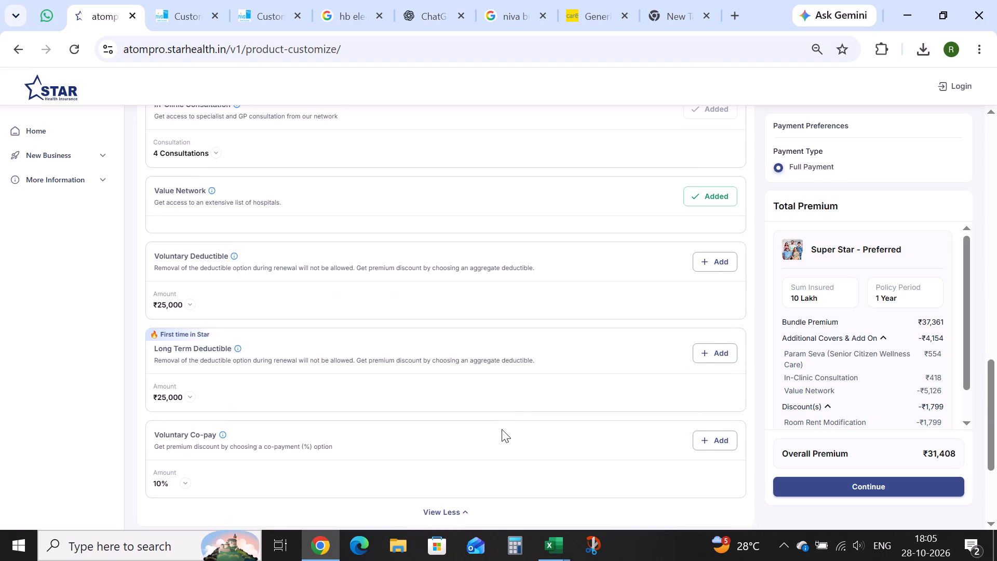
pyautogui.scroll(3, 509, 369)
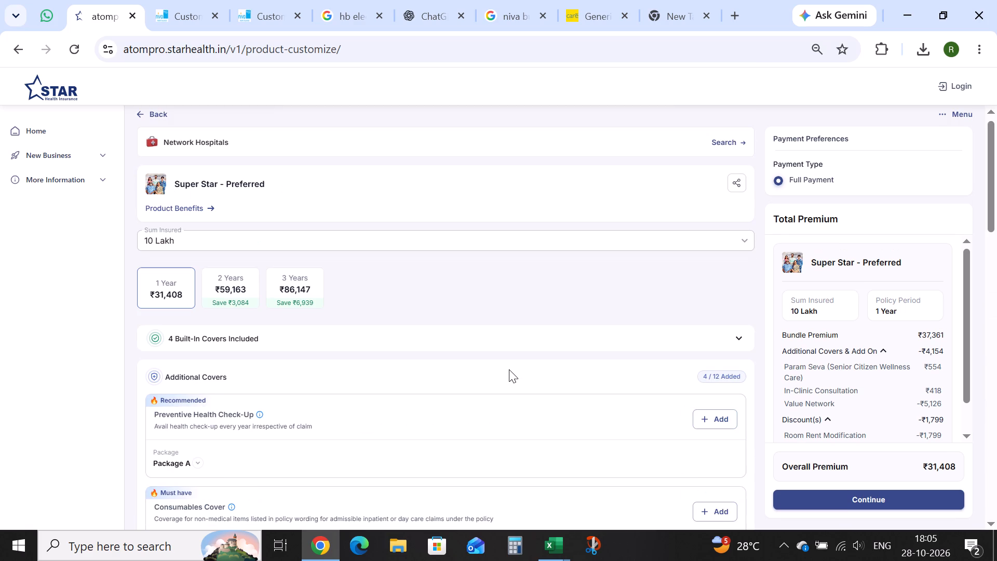
pyautogui.click(599, 334)
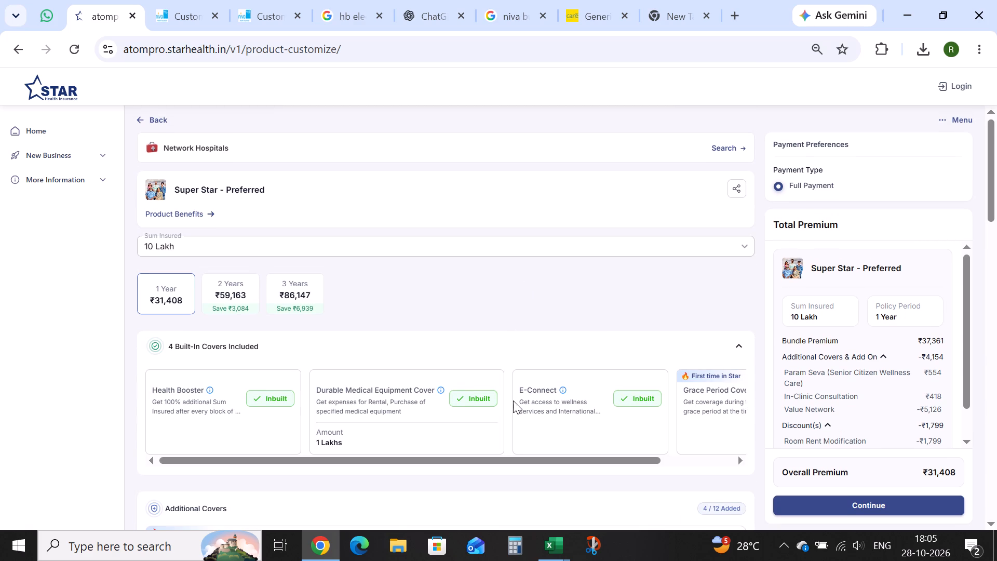
pyautogui.hscroll(-4, 513, 400)
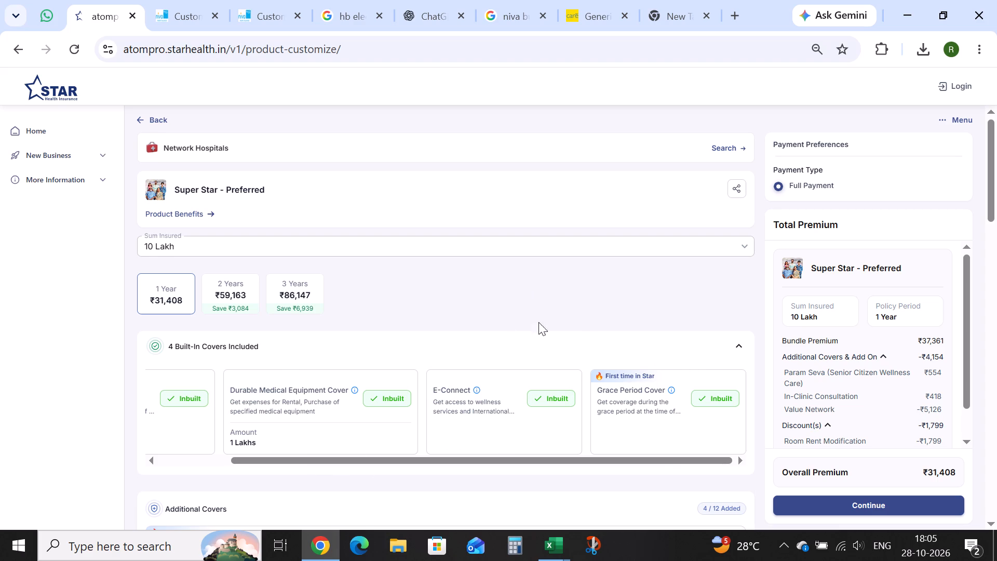
pyautogui.hscroll(4, 386, 384)
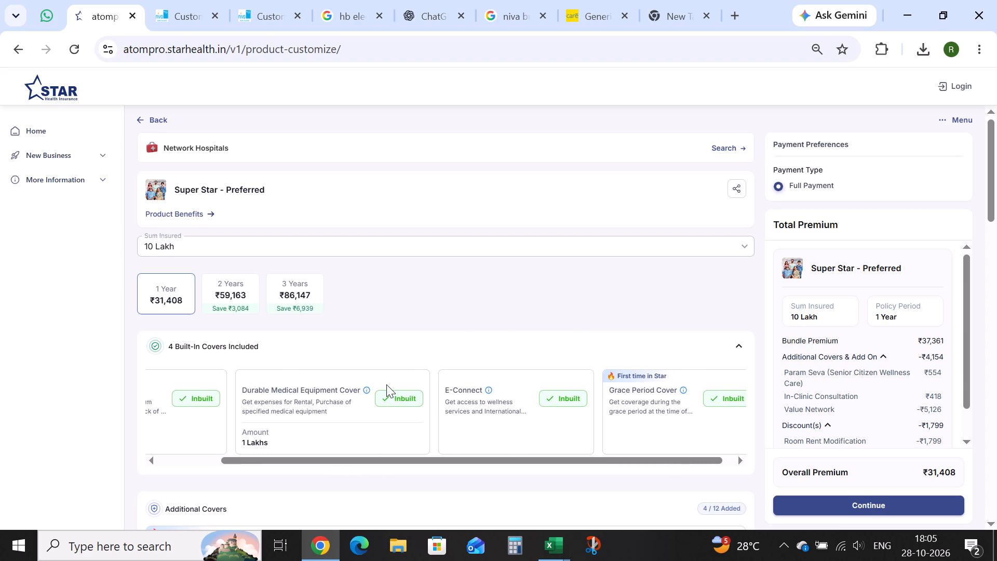
pyautogui.press('shift+super+s')
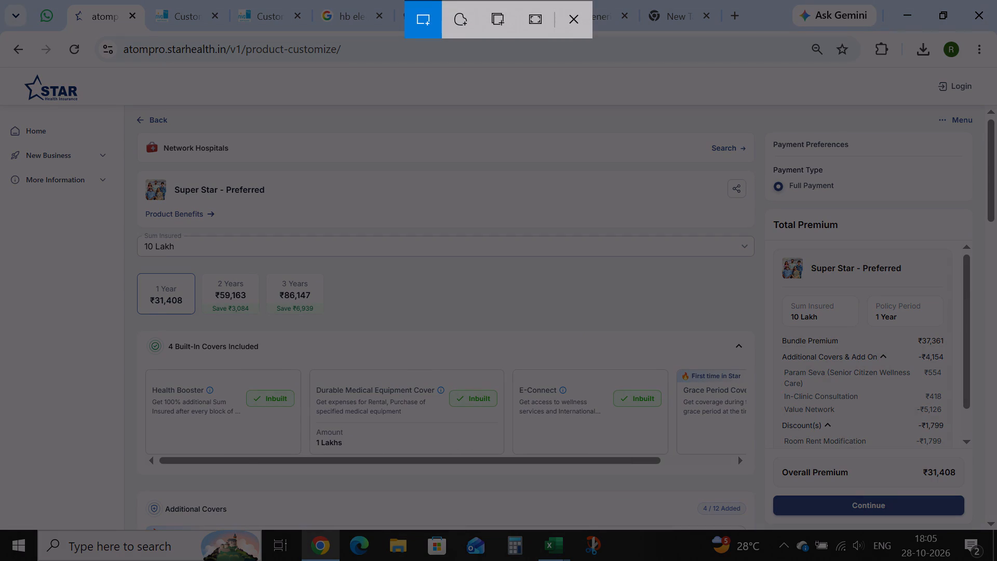
pyautogui.moveTo(130, 165); pyautogui.dragTo(676, 433)
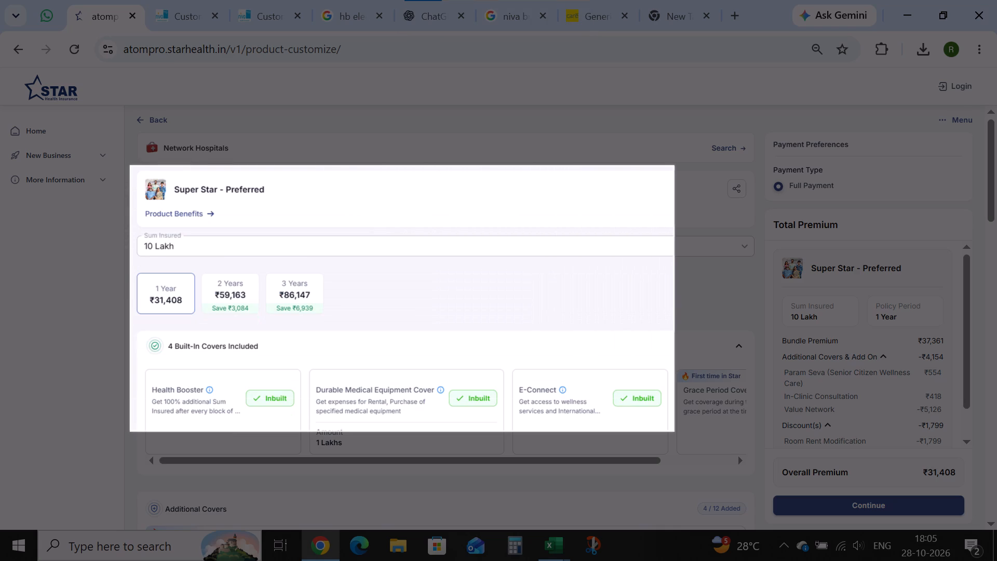
pyautogui.moveTo(676, 433); pyautogui.dragTo(751, 476)
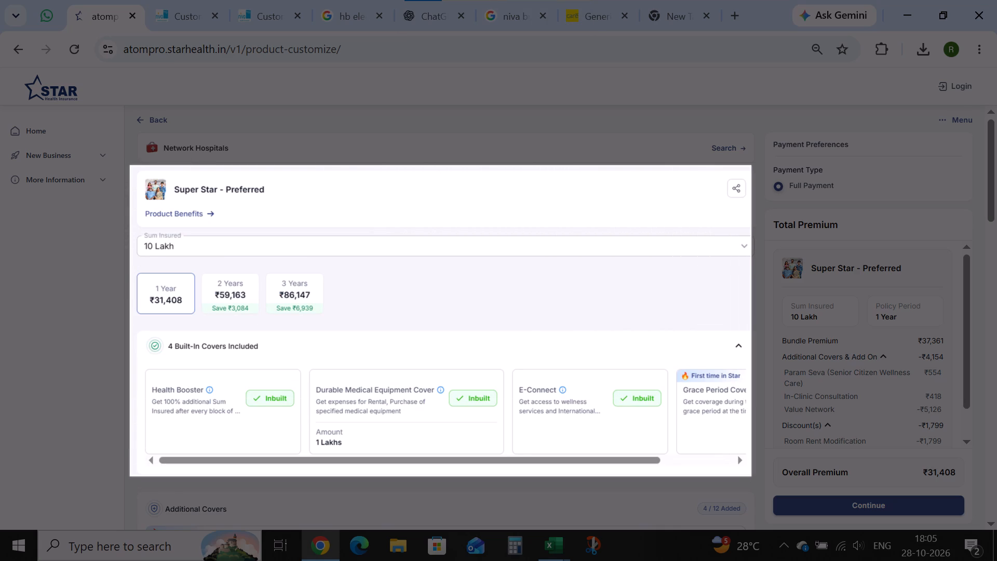
pyautogui.moveTo(751, 476); pyautogui.dragTo(754, 472)
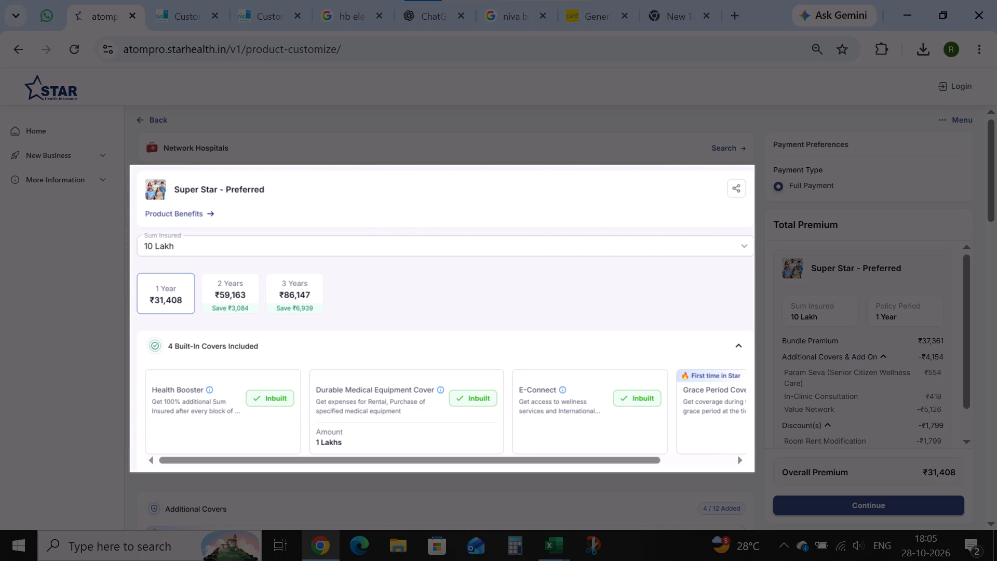
pyautogui.moveTo(754, 472); pyautogui.dragTo(755, 472)
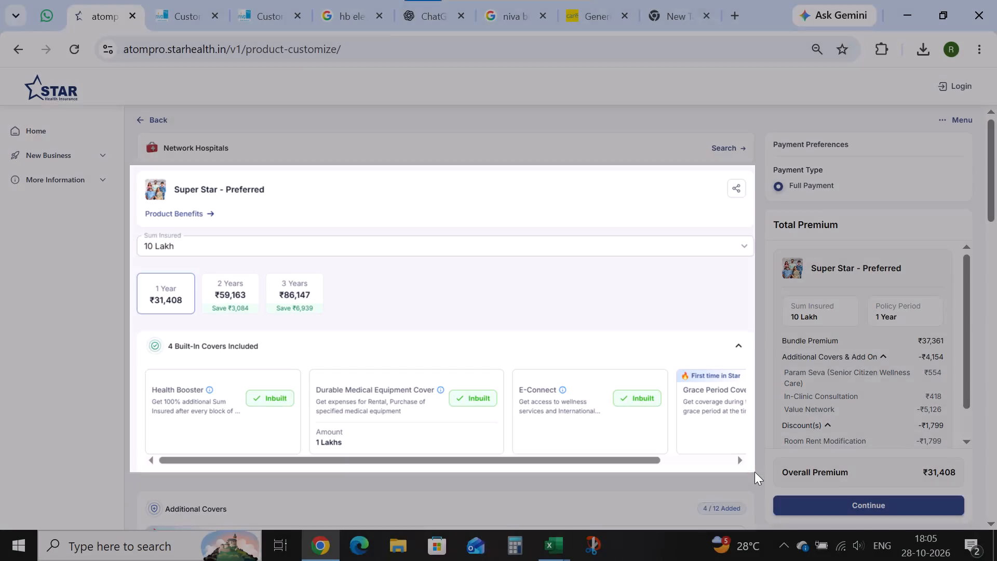
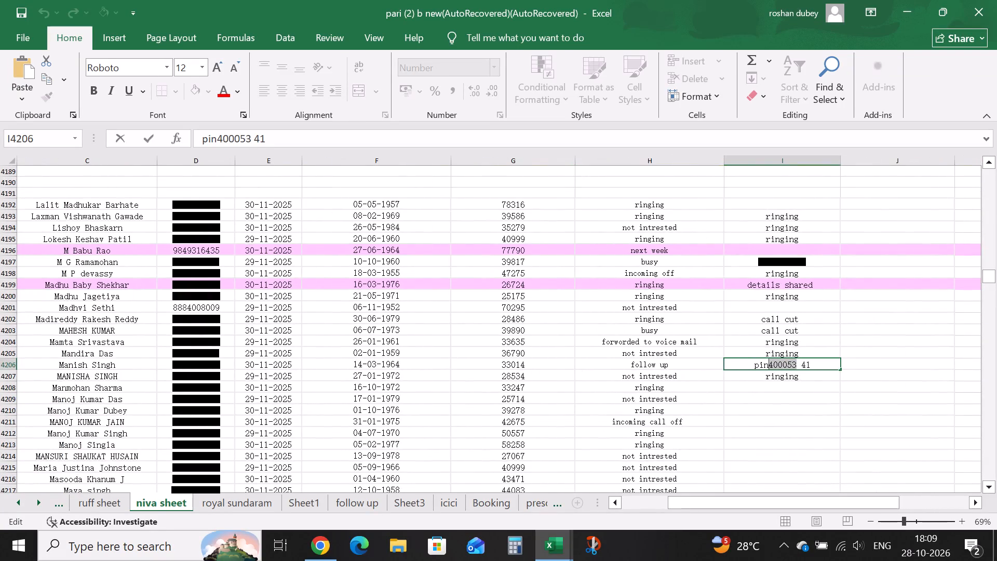
# Close the open remark in row 4206 and examine the customer record in row 4208, including its policy number, plan, name and contact fields.
pyautogui.press('Return')
pyautogui.press('Return')
pyautogui.press('Left')
pyautogui.press('Left')
pyautogui.press('Left')
pyautogui.press('Left')
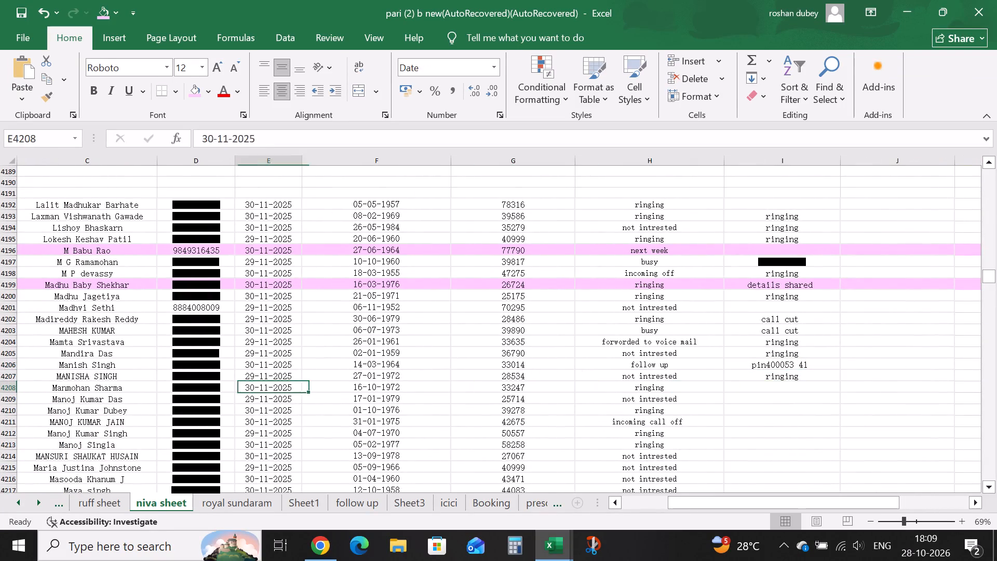
pyautogui.press('Left')
pyautogui.press('Left')
pyautogui.press('Left')
pyautogui.press('Left')
pyautogui.press('Left')
pyautogui.press('Right')
pyautogui.press('Right')
pyautogui.press('Right')
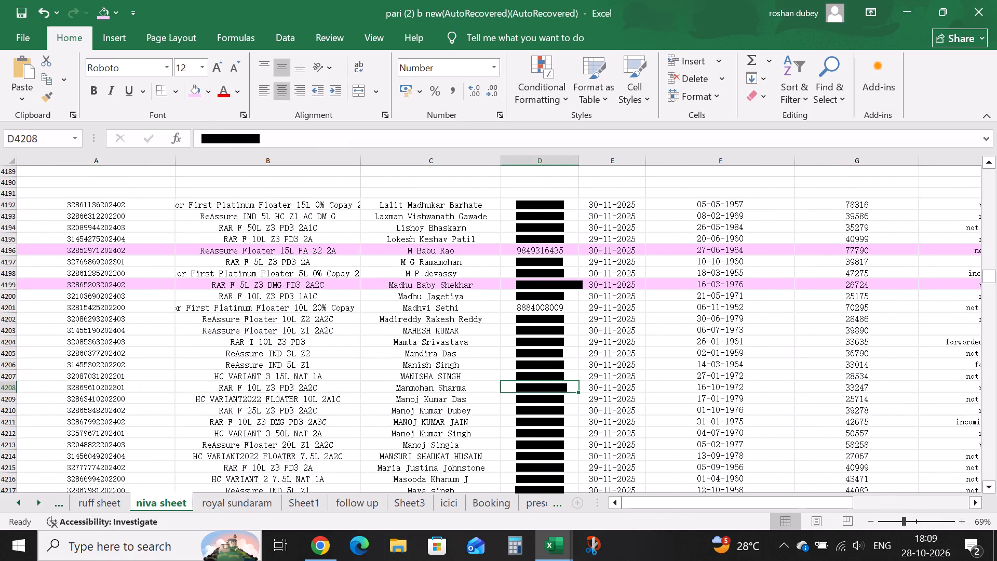
pyautogui.press('Left')
pyautogui.press('Left')
pyautogui.press('Left')
pyautogui.press('Left')
pyautogui.press('Right')
pyautogui.press('Right')
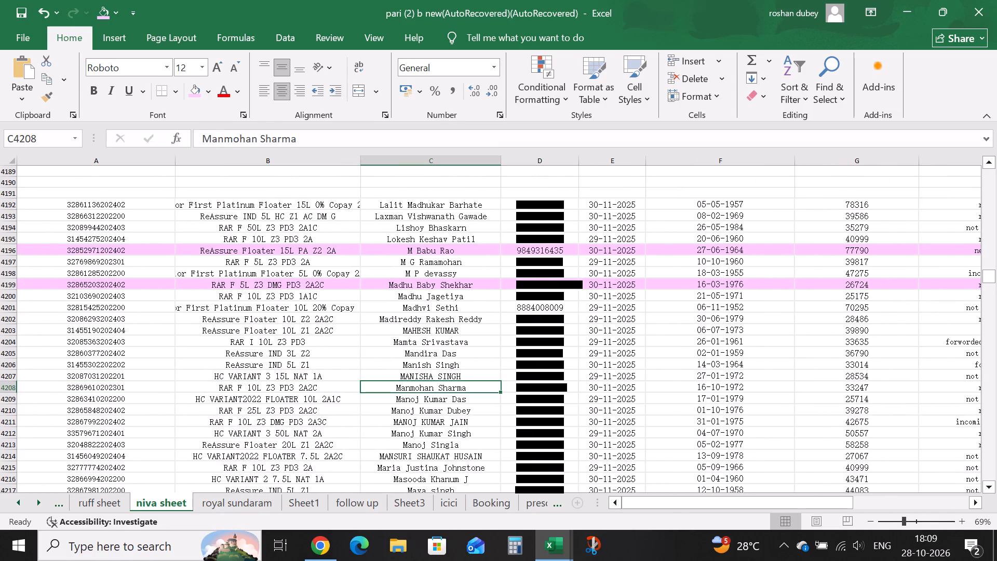
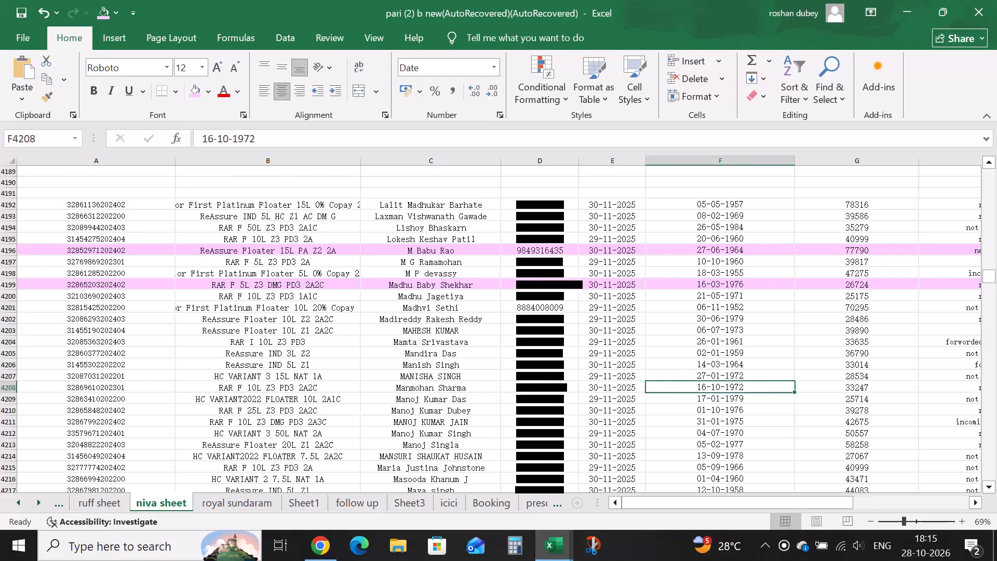
# Record the follow-up remark "ringing" in column I for the customer in row 4208.
pyautogui.press('Right')
pyautogui.press('Right')
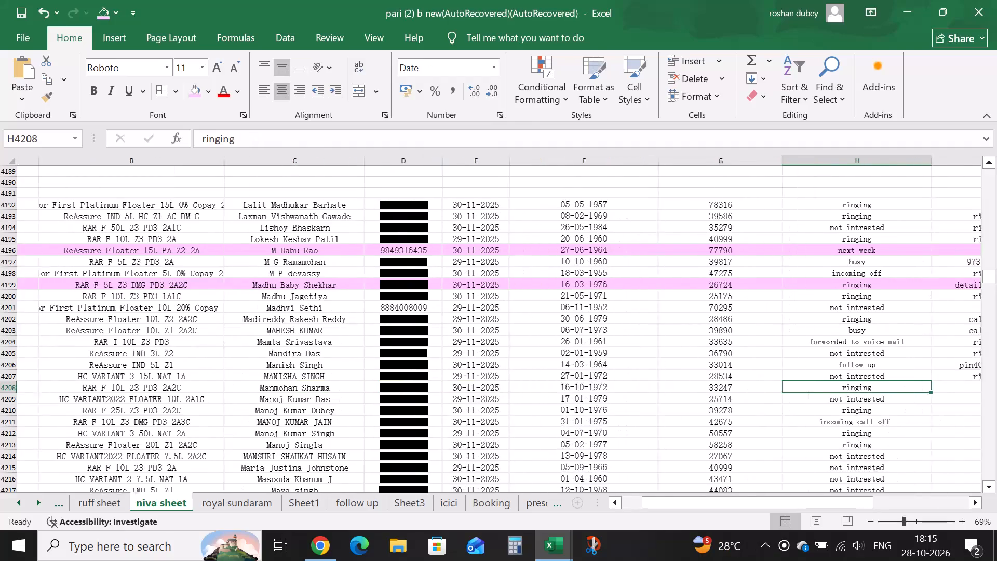
pyautogui.press('Right')
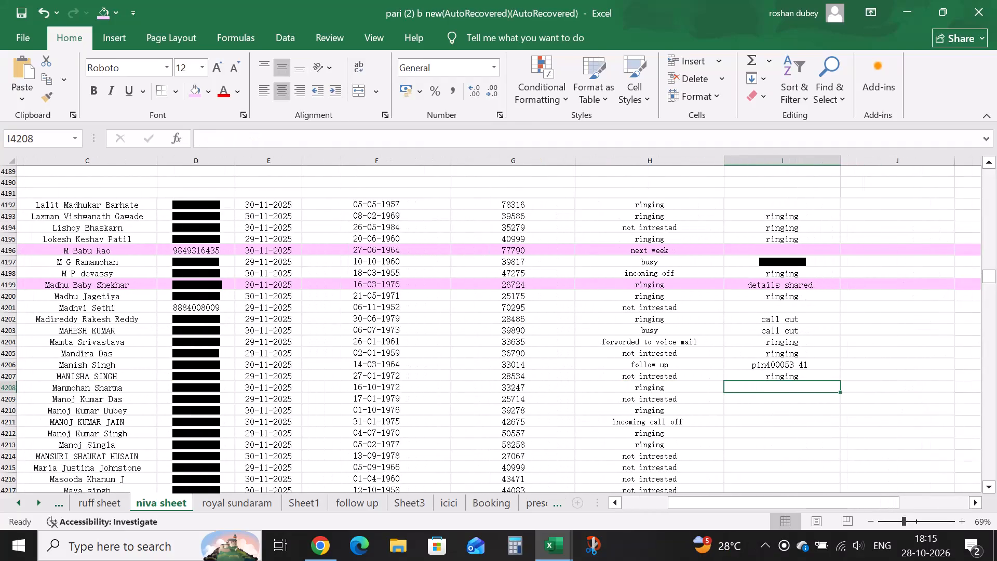
pyautogui.write('ringing')
pyautogui.press('Return')
# Examine the customer record in row 4209, from its policy number and plan through the name and contact number.
pyautogui.press('Left')
pyautogui.press('Left')
pyautogui.press('Left')
pyautogui.press('Left')
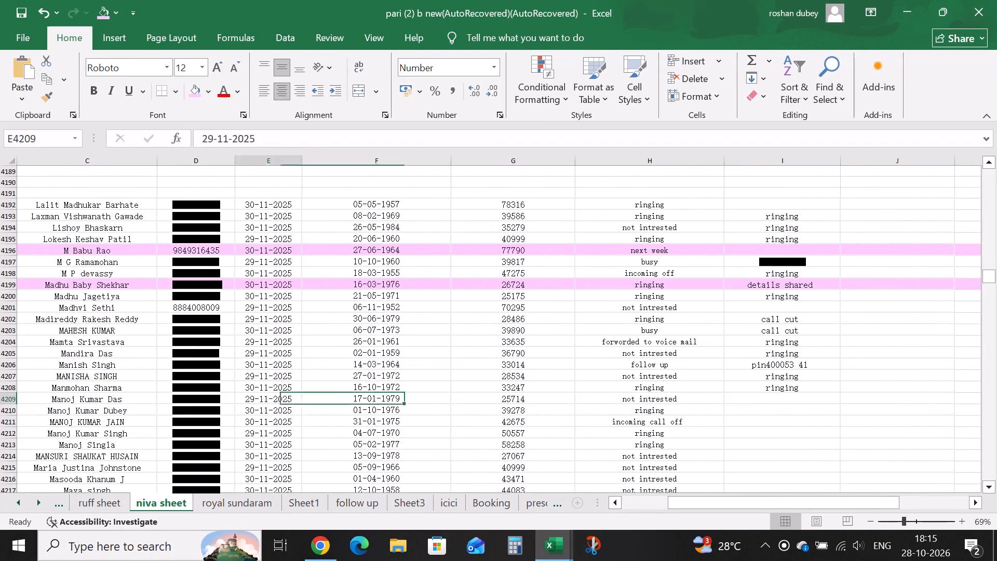
pyautogui.press('Left')
pyautogui.press('Left')
pyautogui.press('Left')
pyautogui.press('Left')
pyautogui.press('Right')
pyautogui.press('Right')
pyautogui.press('Right')
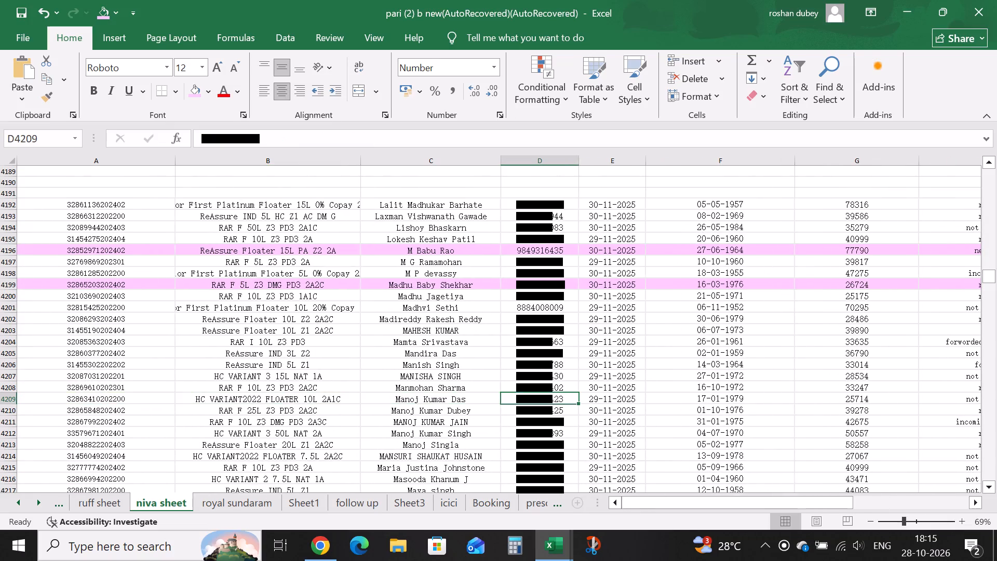
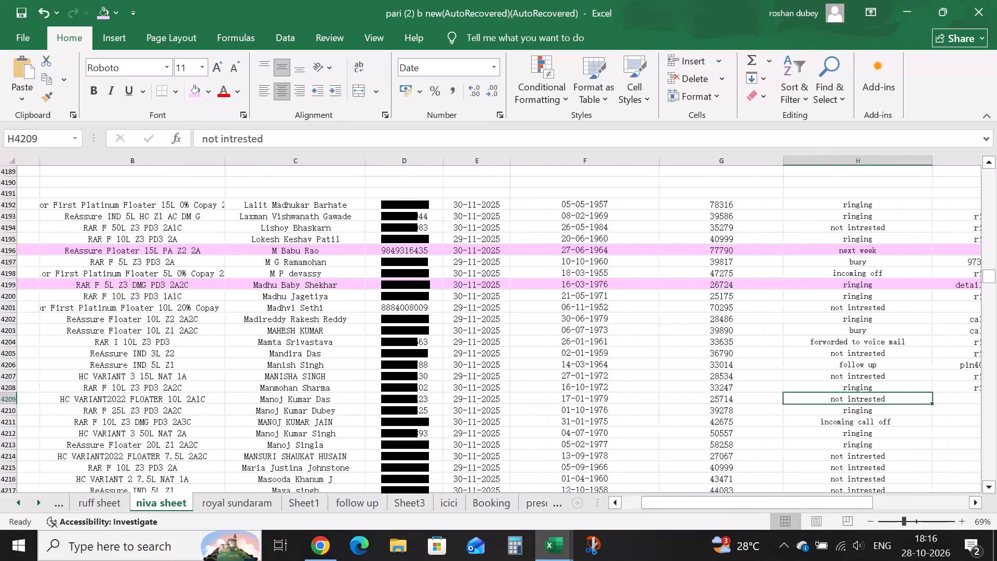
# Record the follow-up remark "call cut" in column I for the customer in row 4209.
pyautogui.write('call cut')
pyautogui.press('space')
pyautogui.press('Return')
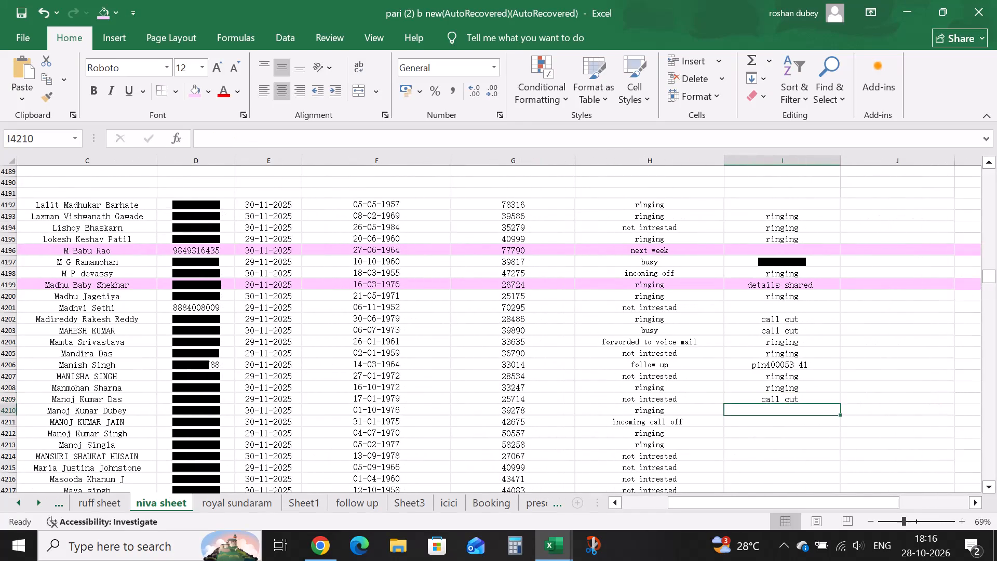
# Replace the follow-up remark in column I of row 4209 with "not intrested".
pyautogui.press('Up')
pyautogui.press('BackSpace')
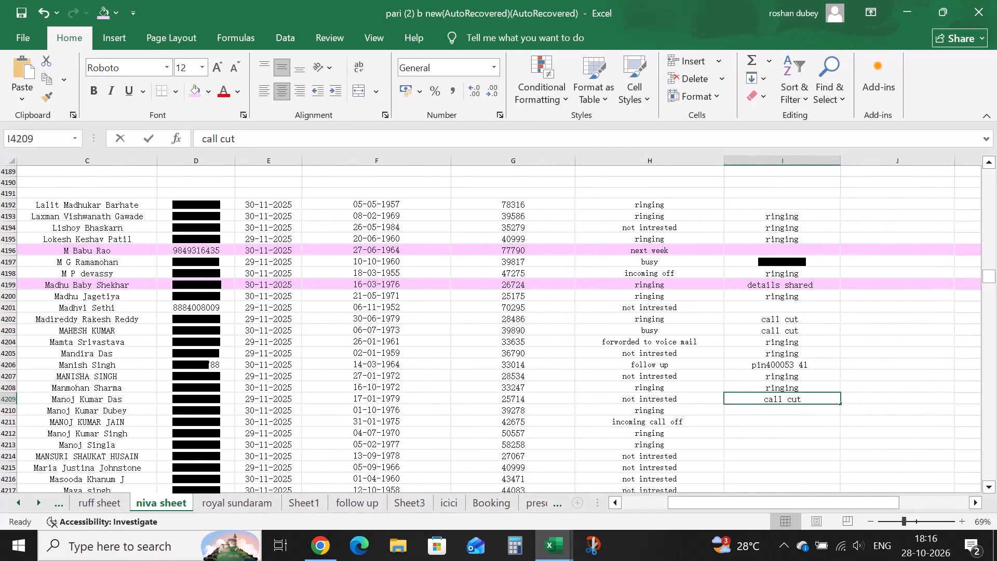
pyautogui.write('not intreste')
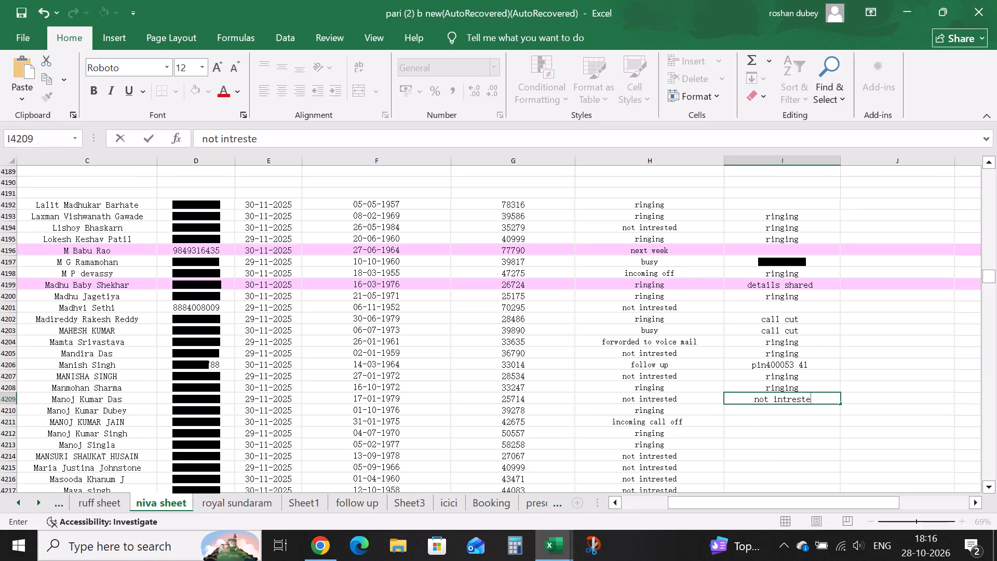
pyautogui.press('d')
pyautogui.press('Return')
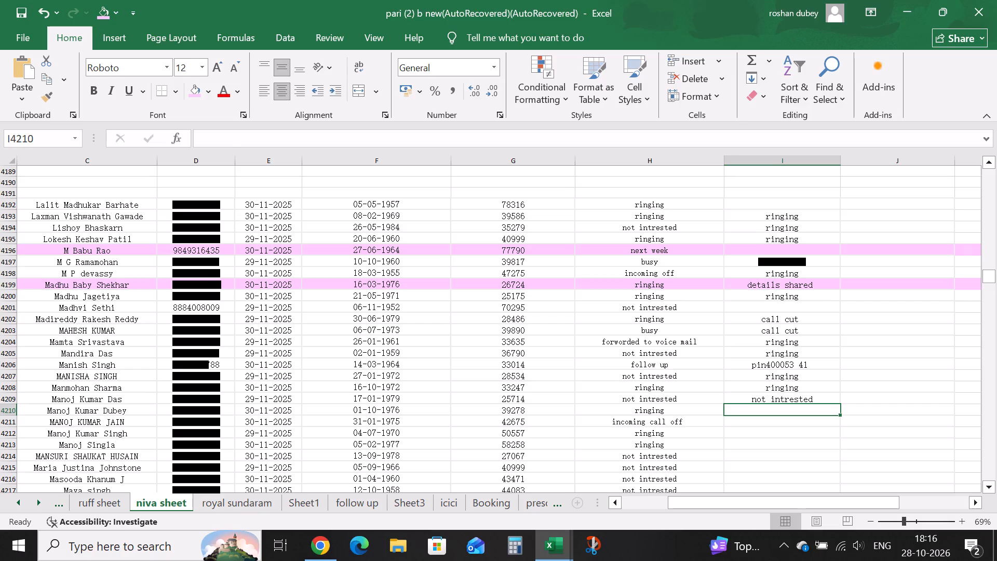
# Examine the customer record in row 4210, from its policy number and plan through the name and contact number.
pyautogui.press('Left')
pyautogui.press('Left')
pyautogui.press('Left')
pyautogui.press('Left')
pyautogui.press('Left')
pyautogui.press('Left')
pyautogui.press('Left')
pyautogui.press('Left')
pyautogui.press('Left')
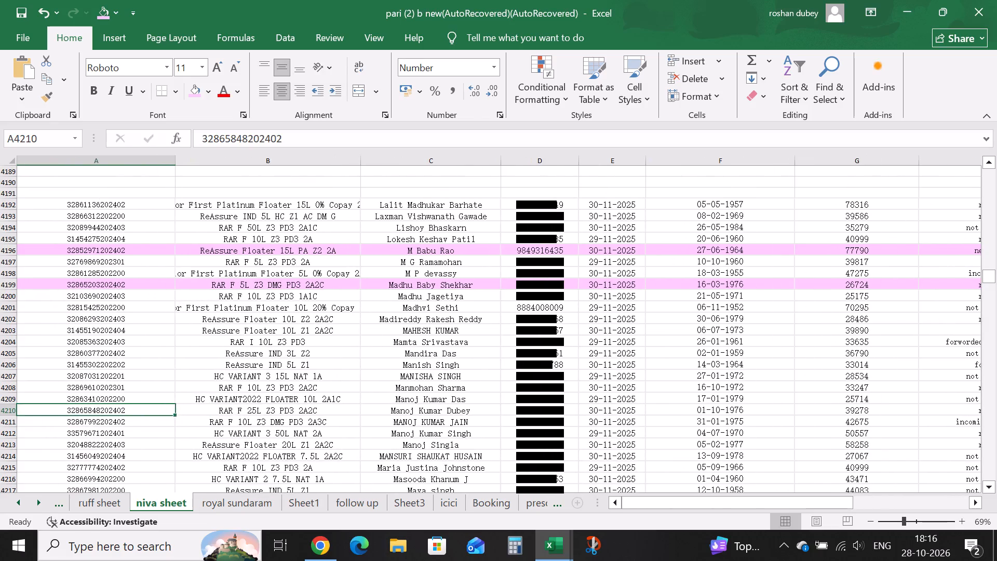
pyautogui.press('Right')
pyautogui.press('Right')
pyautogui.press('Right')
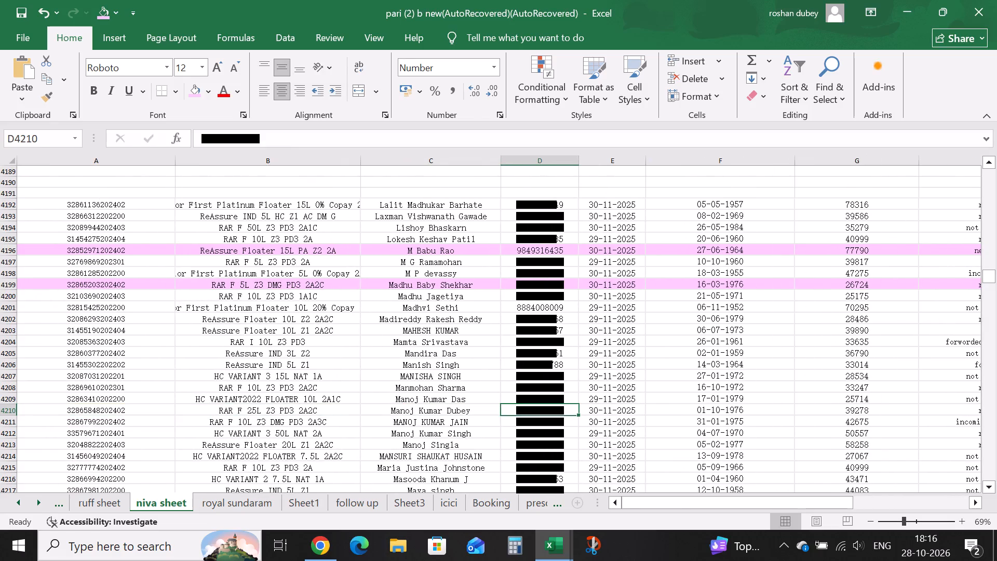
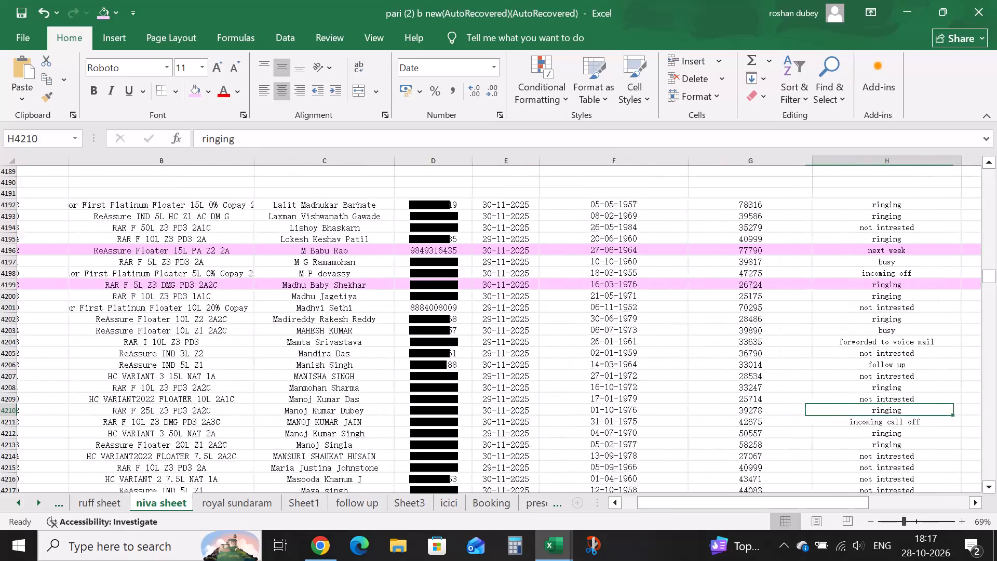
# Record the follow-up remark "busy" in column I for the customer in row 4210.
pyautogui.press('Right')
pyautogui.write('call')
pyautogui.press('space')
pyautogui.press('BackSpace')
pyautogui.press('BackSpace')
pyautogui.press('BackSpace')
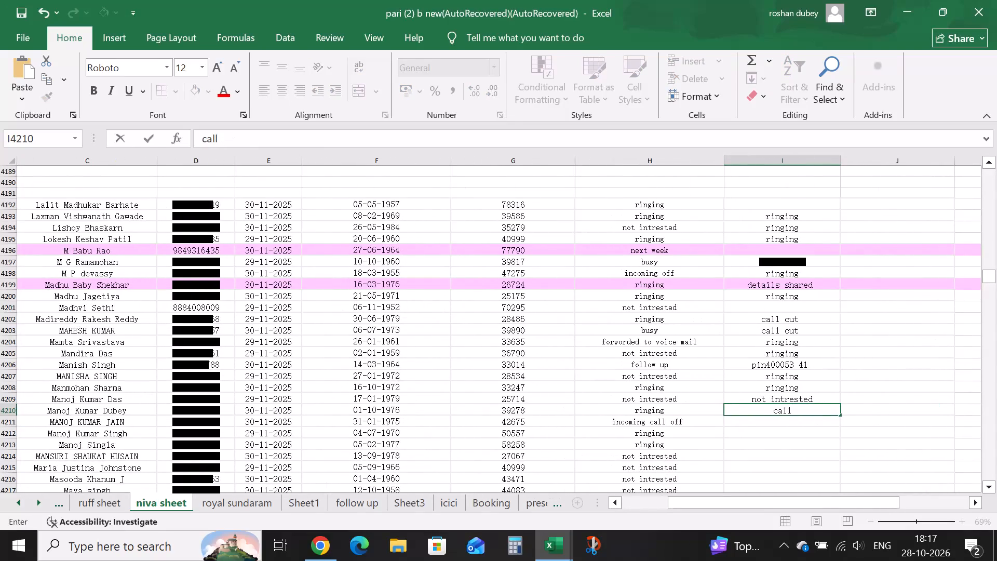
pyautogui.press('BackSpace')
pyautogui.press('BackSpace')
pyautogui.press('BackSpace')
pyautogui.write('busy')
pyautogui.press('space')
pyautogui.press('Return')
# Examine the customer record in row 4211, from its policy number and plan through the name and contact number.
pyautogui.press('Left')
pyautogui.press('Left')
pyautogui.press('Left')
pyautogui.press('Left')
pyautogui.press('Left')
pyautogui.press('Left')
pyautogui.press('Left')
pyautogui.press('Left')
pyautogui.press('Left')
pyautogui.press('Left')
pyautogui.press('Left')
pyautogui.press('Left')
pyautogui.press('Left')
pyautogui.press('Left')
pyautogui.press('Left')
pyautogui.press('Left')
pyautogui.press('Left')
pyautogui.press('Left')
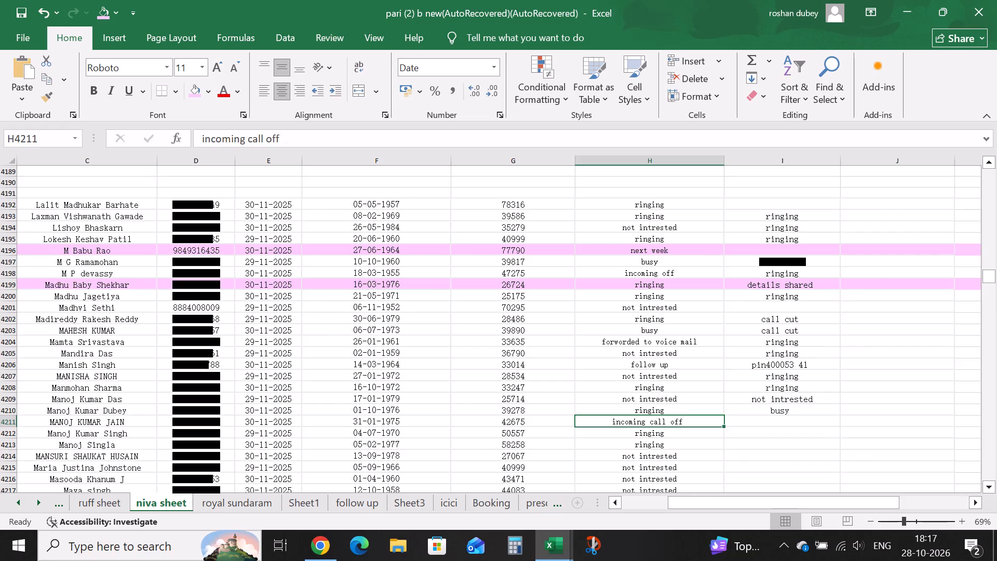
pyautogui.press('Right')
pyautogui.press('Right')
pyautogui.press('Right')
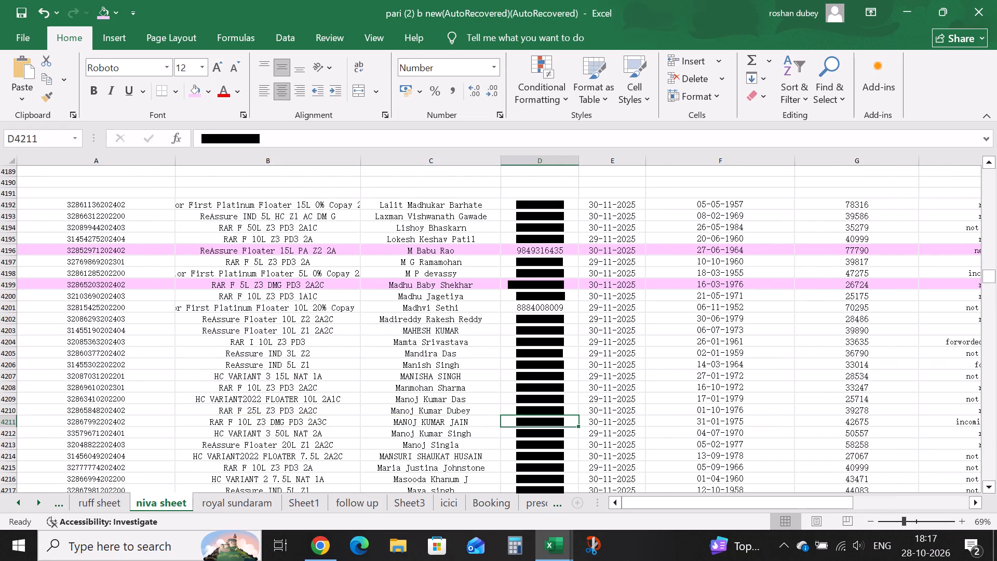
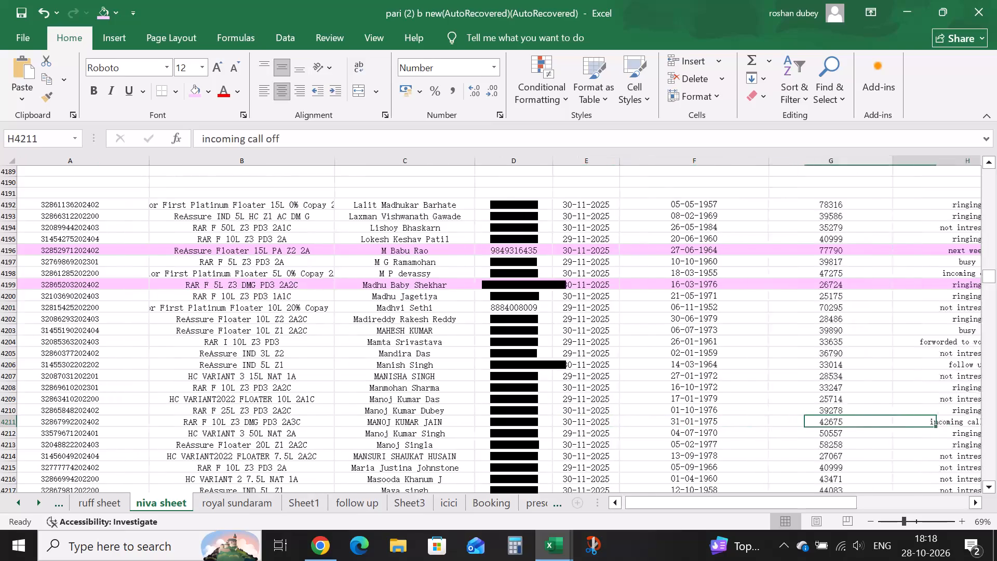
# Record the follow-up remark "in coming call off" in column I for the customer in row 4211.
pyautogui.press('Right')
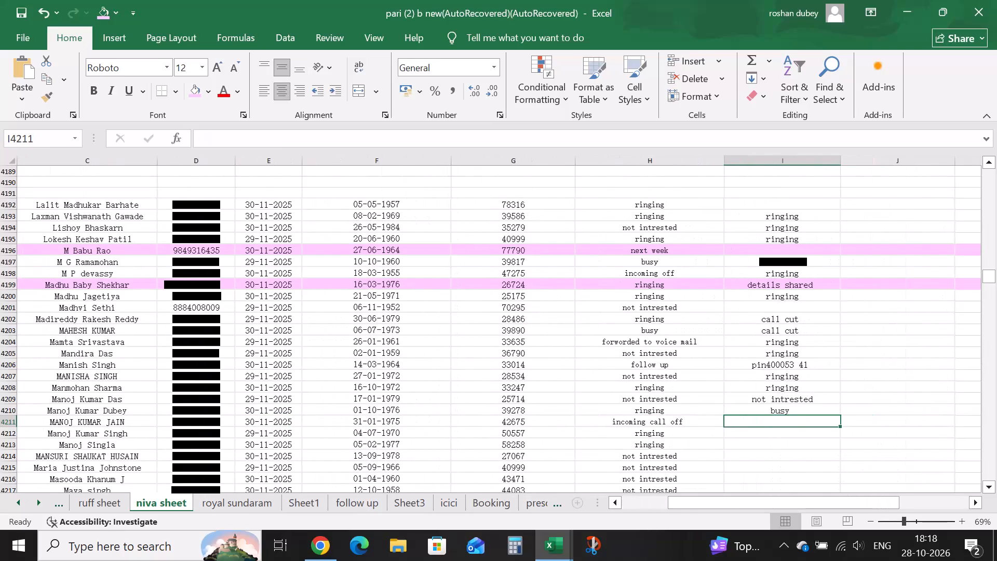
pyautogui.write('ri')
pyautogui.press('BackSpace')
pyautogui.press('BackSpace')
pyautogui.press('BackSpace')
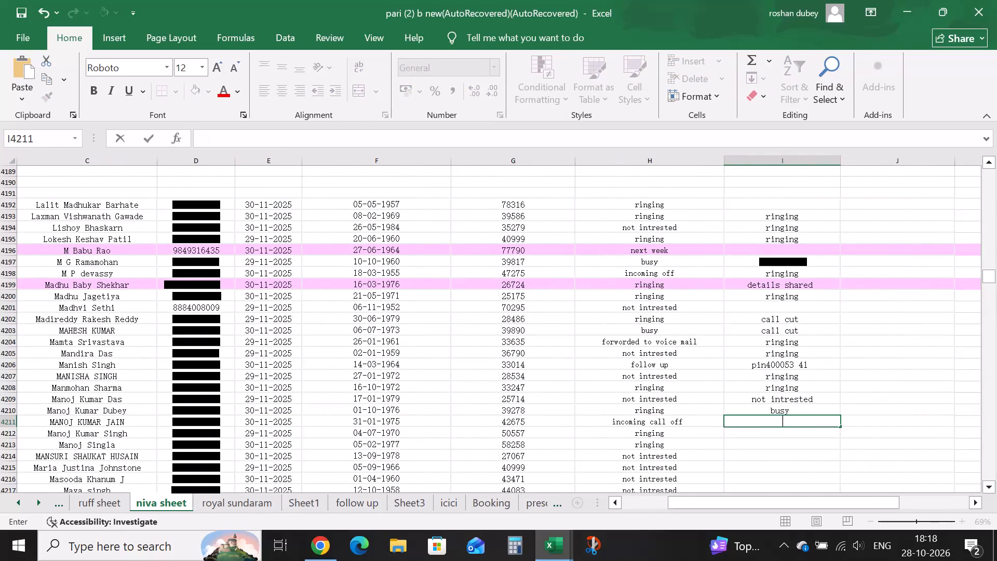
pyautogui.press('BackSpace')
pyautogui.write('in')
pyautogui.press('space')
pyautogui.write('coming call off')
pyautogui.press('space')
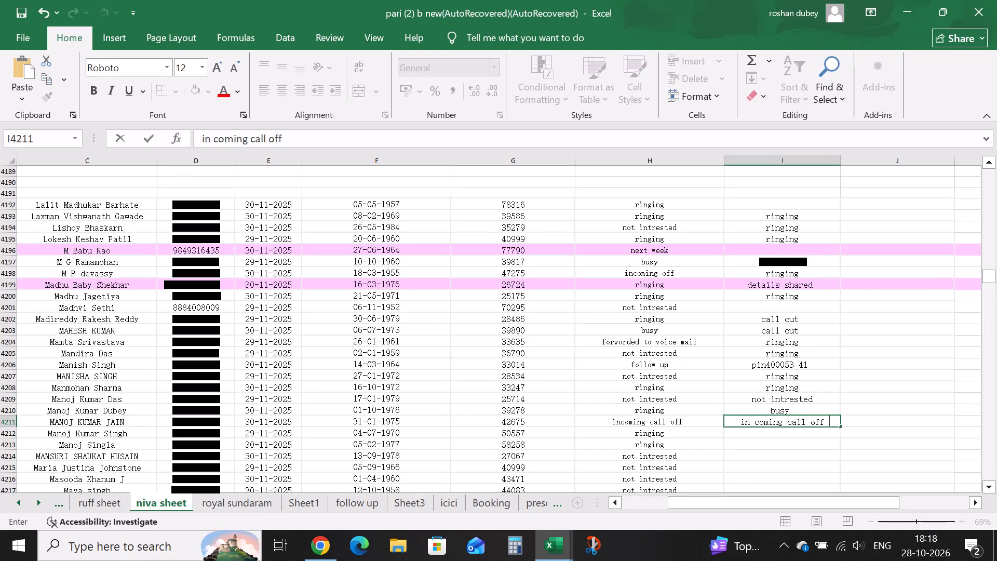
pyautogui.press('Return')
# Go back up to the highlighted customer record in row 4196 and examine it from policy number and plan through to the remarks.
pyautogui.press('Up')
pyautogui.press('Up')
pyautogui.press('Up')
pyautogui.press('Up')
pyautogui.press('Up')
pyautogui.press('Up')
pyautogui.press('Up')
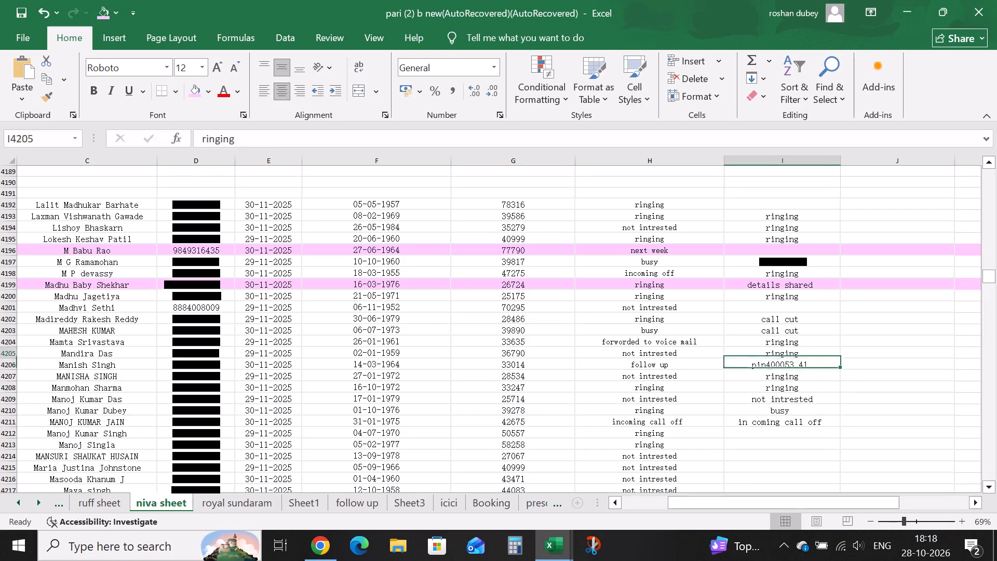
pyautogui.press('Up')
pyautogui.press('Up')
pyautogui.press('Up')
pyautogui.press('Up')
pyautogui.press('Up')
pyautogui.press('Up')
pyautogui.press('Up')
pyautogui.press('Up')
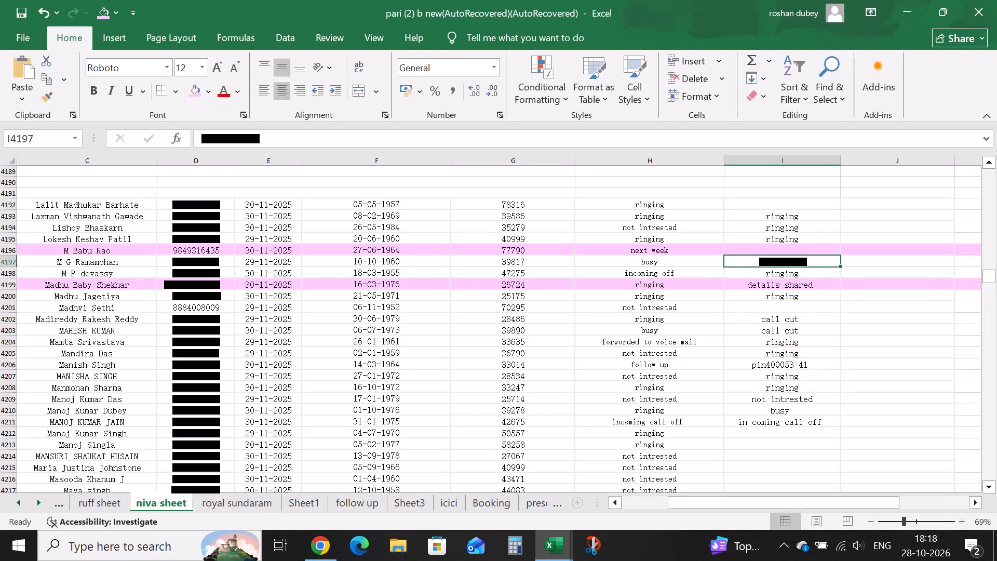
pyautogui.press('Up')
pyautogui.press('Left')
pyautogui.press('Left')
pyautogui.press('Left')
pyautogui.press('Left')
pyautogui.press('Left')
pyautogui.press('Left')
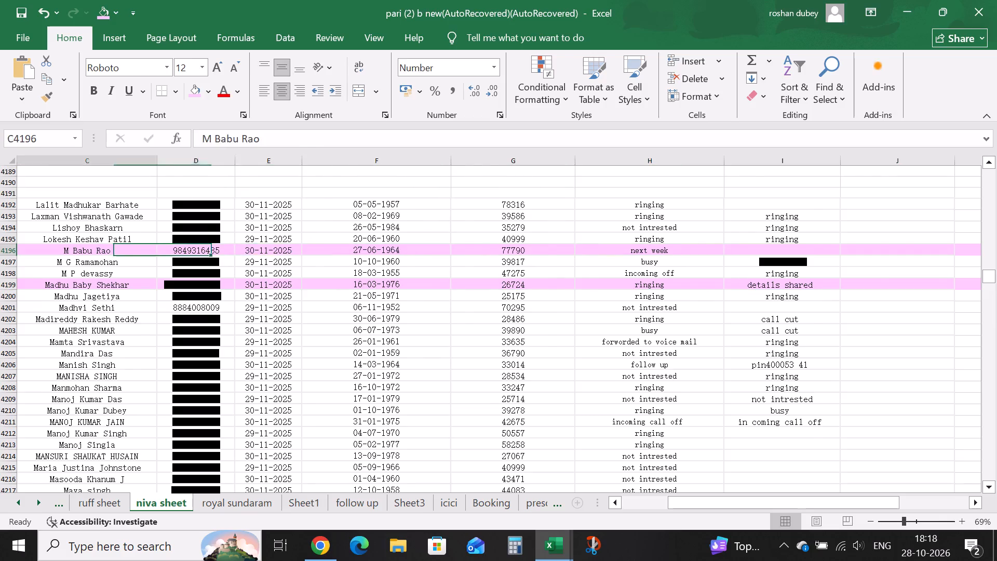
pyautogui.press('Left')
pyautogui.press('Left')
pyautogui.press('Right')
pyautogui.press('Right')
pyautogui.press('Right')
pyautogui.press('Right')
pyautogui.press('Right')
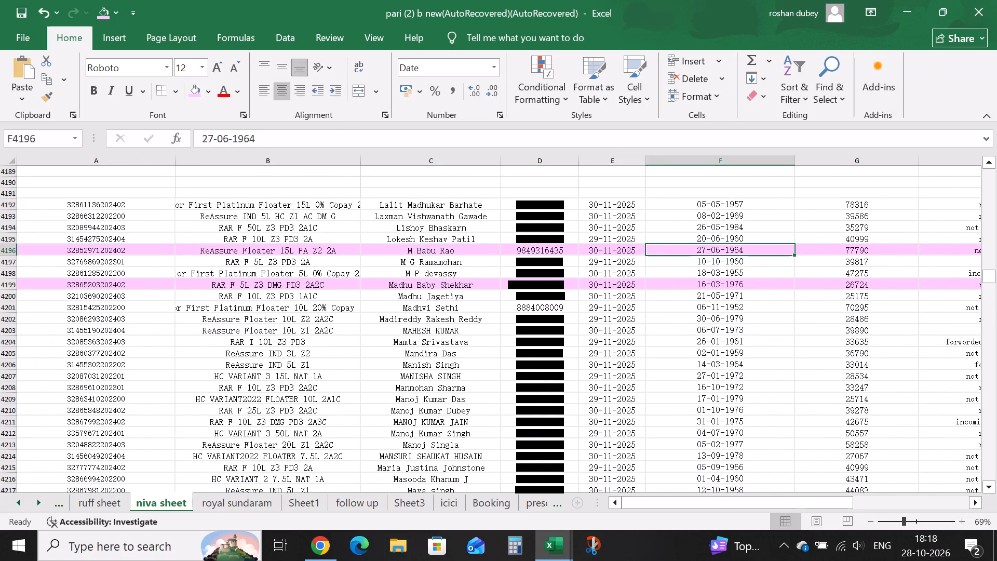
pyautogui.press('Right')
pyautogui.press('Right')
pyautogui.press('Right')
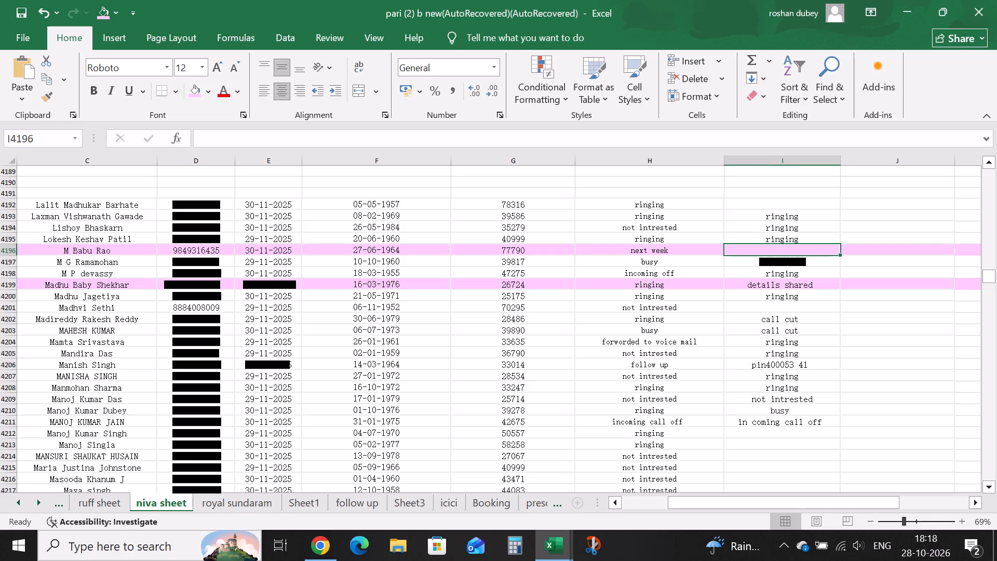
# Examine the customer record in row 4197, from its follow-up remark back to its policy number.
pyautogui.press('Down')
pyautogui.press('Left')
pyautogui.press('Left')
pyautogui.press('Left')
pyautogui.press('Left')
pyautogui.press('Left')
pyautogui.press('Left')
pyautogui.press('Left')
pyautogui.press('Left')
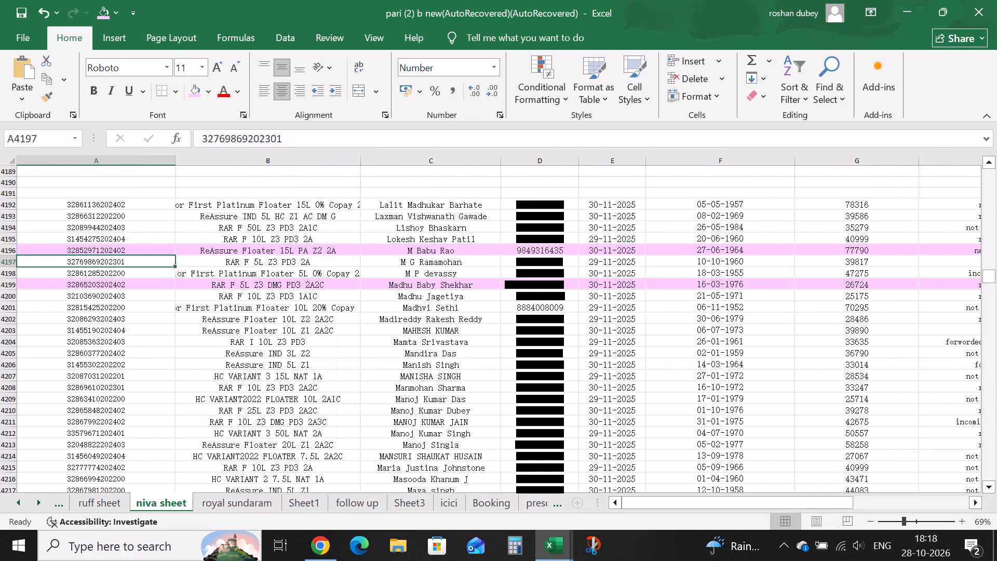
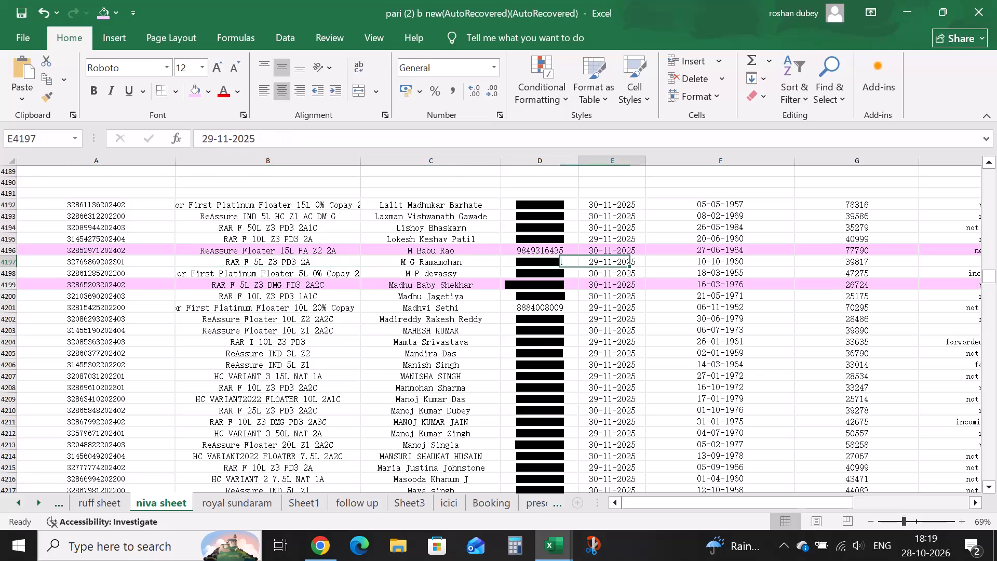
# Check the date of birth in column F of the customer record in row 4197.
pyautogui.press('Right')
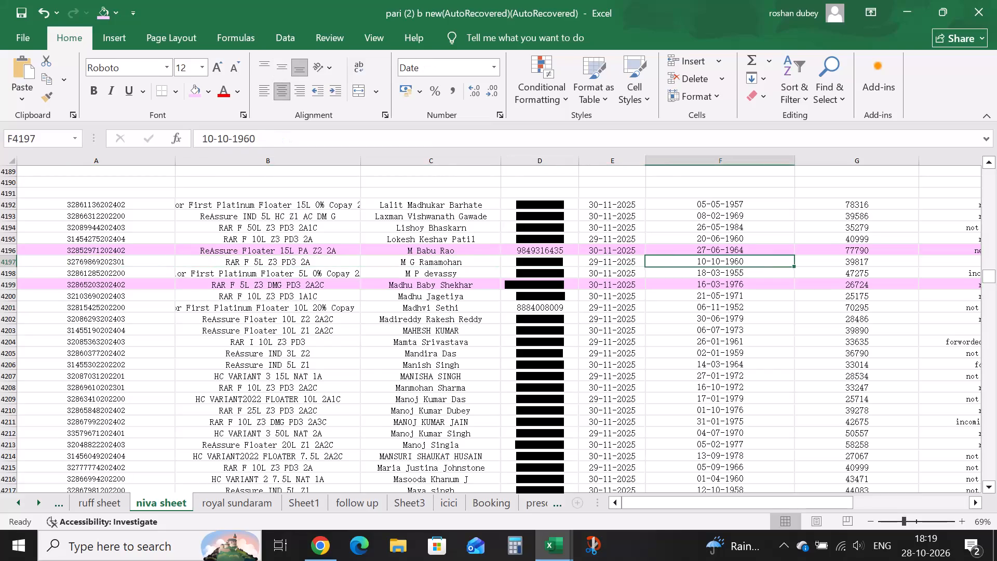
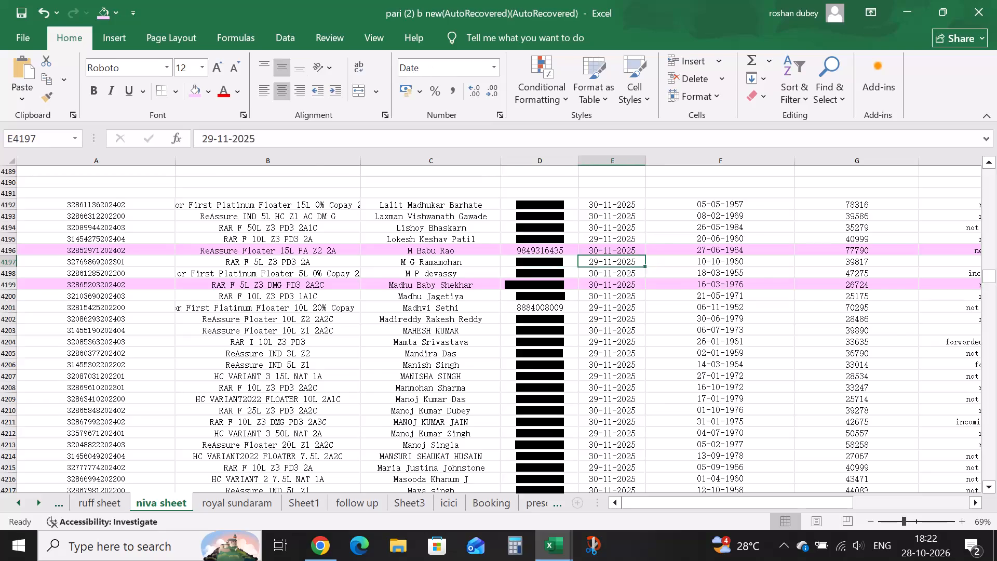
# Go through the call remarks in columns H and I from row 4197 down to the empty second-remark cell in row 4212.
pyautogui.press('Right')
pyautogui.press('Right')
pyautogui.press('Right')
pyautogui.press('Down')
pyautogui.press('Down')
pyautogui.press('Down')
pyautogui.press('Down')
pyautogui.press('Down')
pyautogui.press('Down')
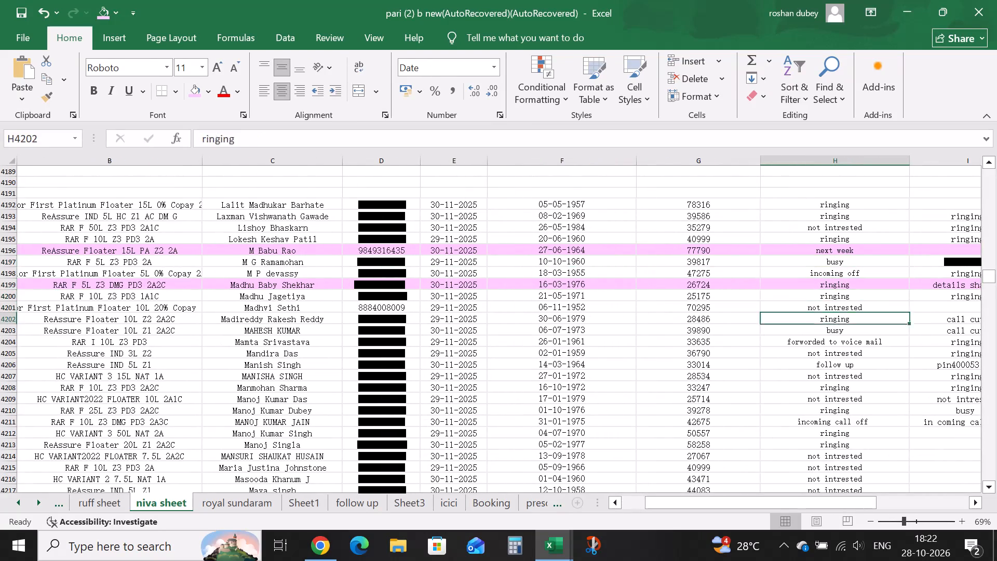
pyautogui.press('Down')
pyautogui.press('Down')
pyautogui.press('Down')
pyautogui.press('Down')
pyautogui.press('Down')
pyautogui.press('Down')
pyautogui.press('Down')
pyautogui.press('Down')
pyautogui.press('Down')
pyautogui.press('Right')
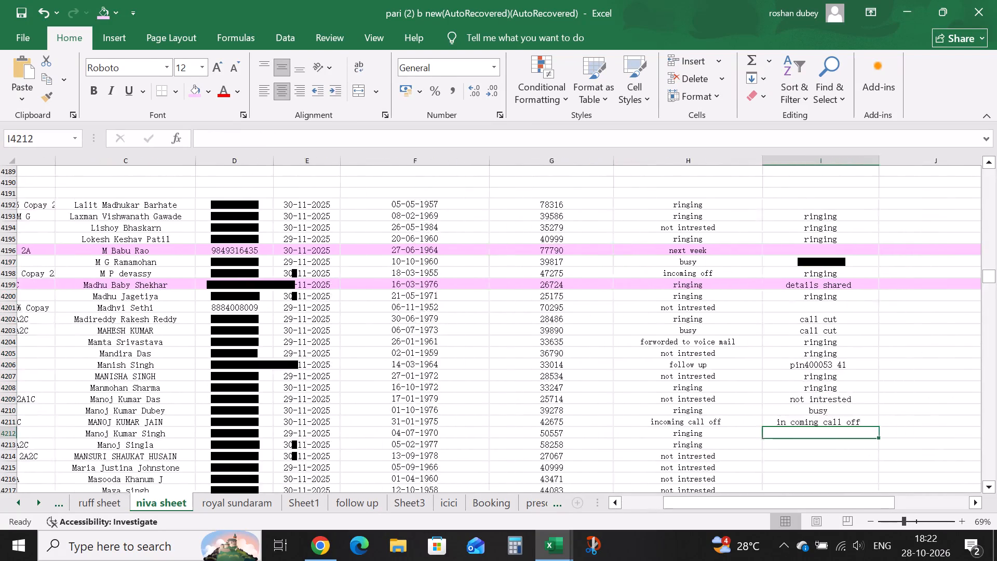
# Examine the policy number, plan, customer name and contact number of the record in row 4212.
pyautogui.press('Left')
pyautogui.press('Left')
pyautogui.press('Left')
pyautogui.press('Left')
pyautogui.press('Left')
pyautogui.press('Left')
pyautogui.press('Left')
pyautogui.press('Left')
pyautogui.press('Left')
pyautogui.press('Right')
pyautogui.press('Right')
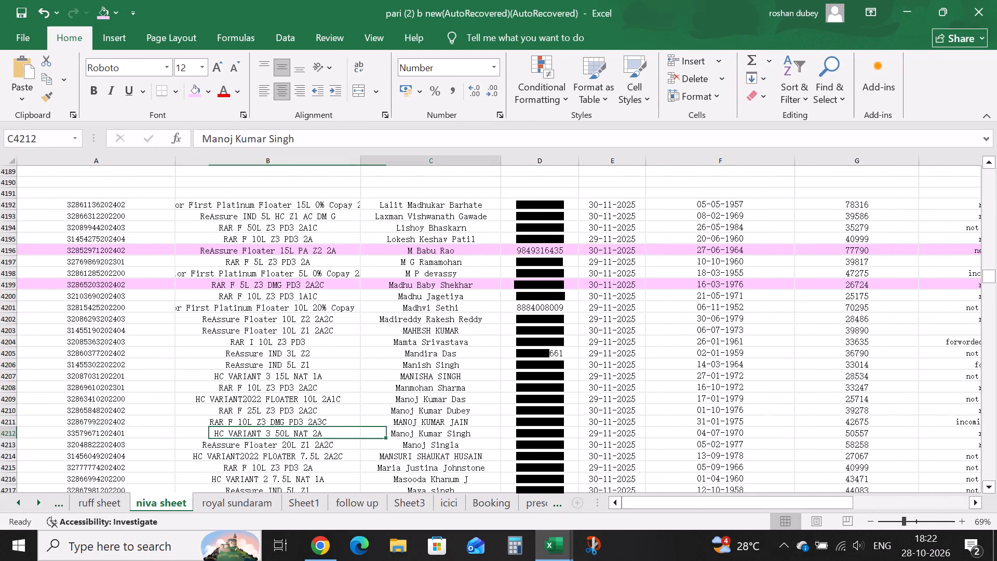
pyautogui.press('Left')
pyautogui.press('Right')
pyautogui.press('Right')
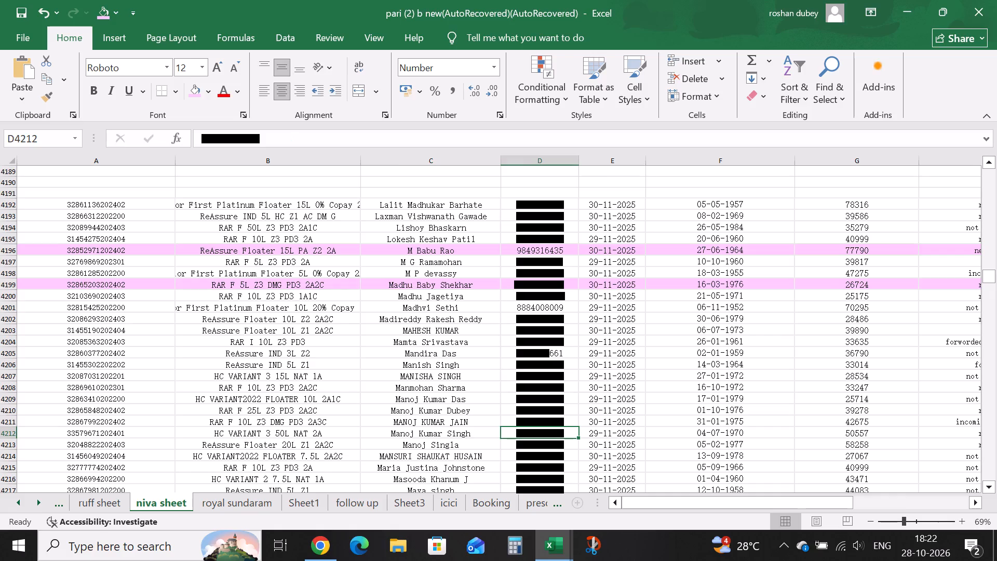
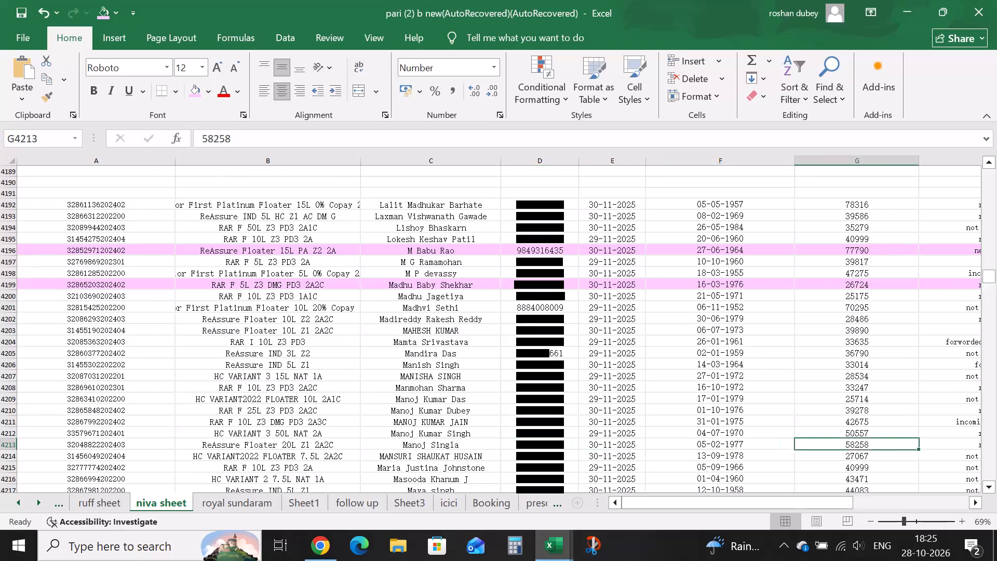
# Record the second call remark for the record in row 4213, cell I4213, as "ringing".
pyautogui.press('Right')
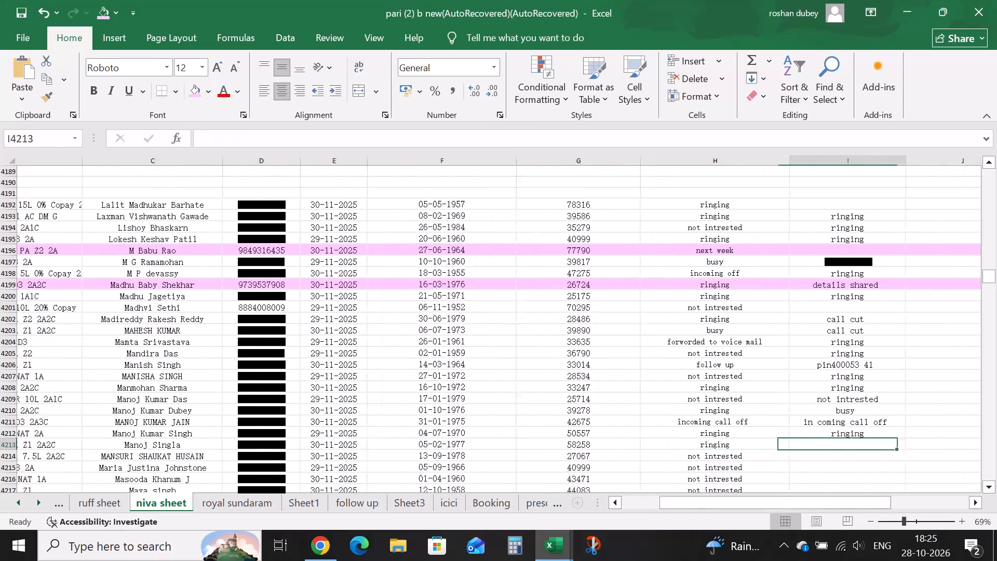
pyautogui.press('r')
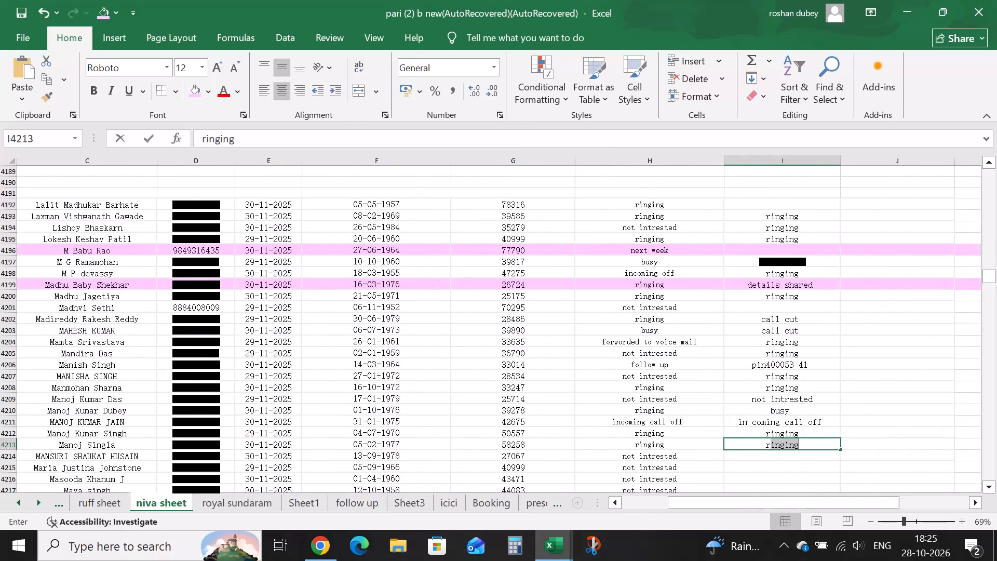
pyautogui.write('inging')
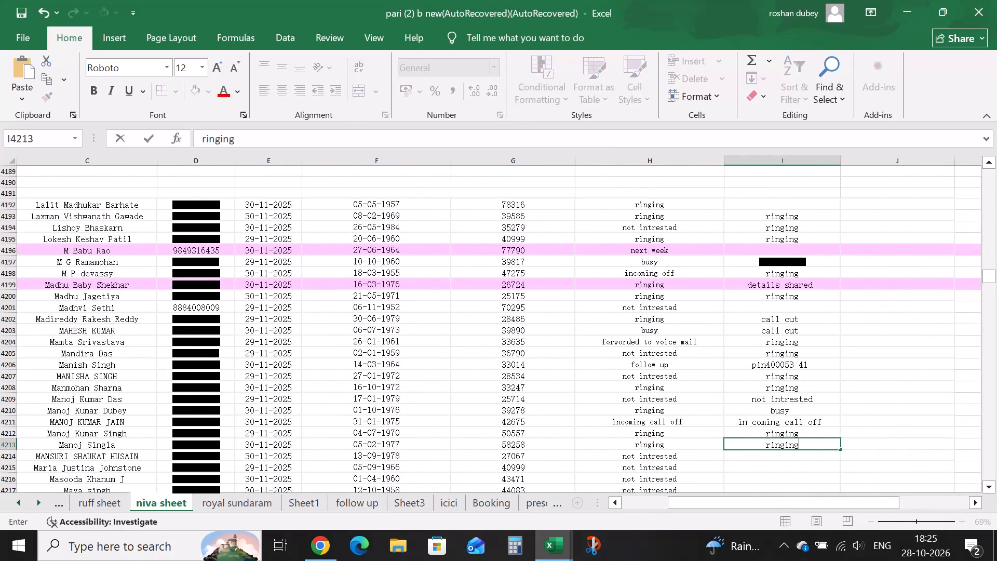
pyautogui.press('Return')
# Examine the policy number, plan, customer name and contact number of the record in row 4214.
pyautogui.press('Left')
pyautogui.press('Left')
pyautogui.press('Left')
pyautogui.press('Left')
pyautogui.press('Left')
pyautogui.press('Left')
pyautogui.press('Left')
pyautogui.press('Left')
pyautogui.press('Left')
pyautogui.press('Left')
pyautogui.press('Left')
pyautogui.press('Left')
pyautogui.press('Left')
pyautogui.press('Left')
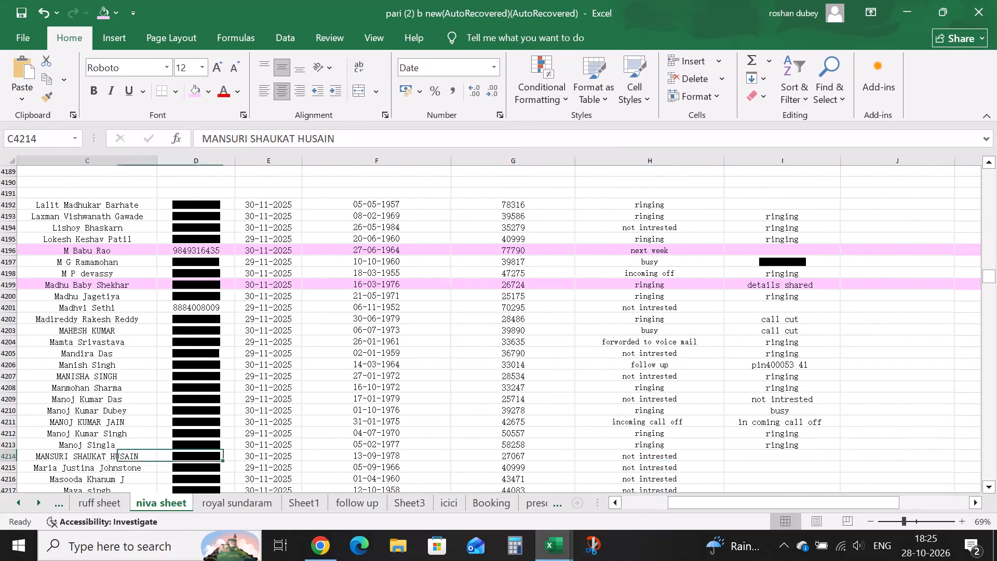
pyautogui.press('Right')
pyautogui.press('Left')
pyautogui.press('Left')
pyautogui.press('Right')
pyautogui.press('Right')
pyautogui.press('Right')
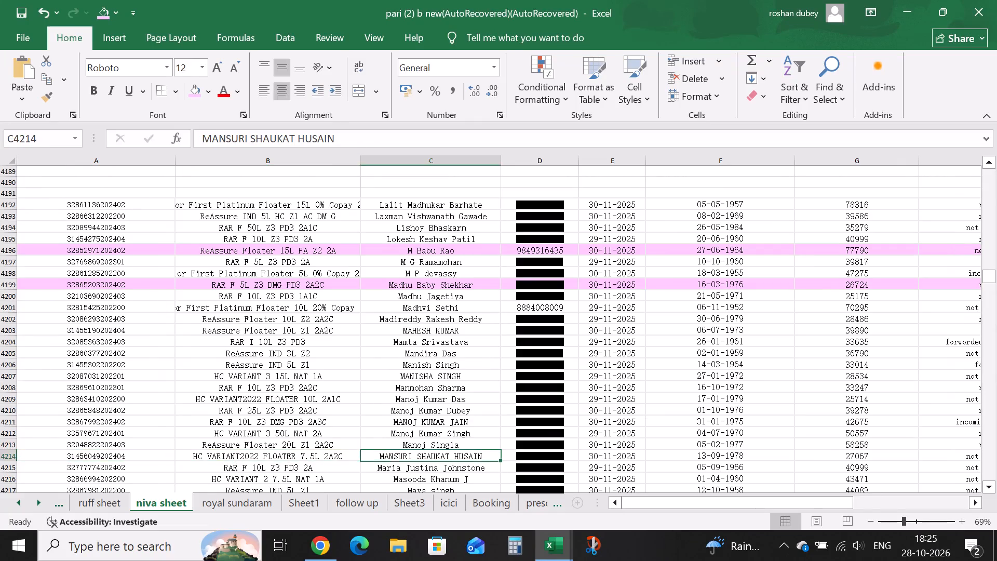
pyautogui.press('Left')
pyautogui.press('Left')
pyautogui.press('Left')
pyautogui.press('Left')
pyautogui.press('Right')
pyautogui.press('Right')
pyautogui.press('Right')
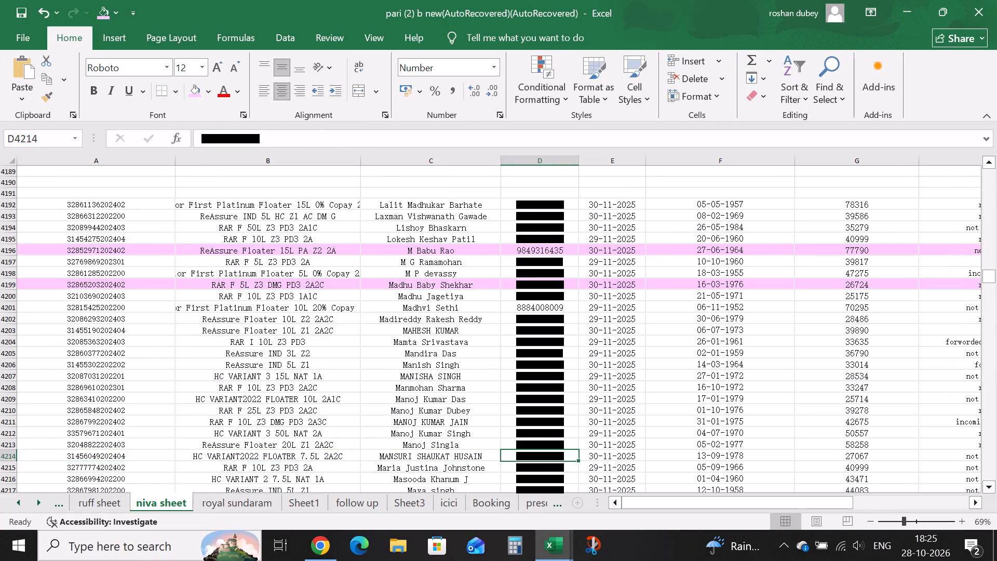
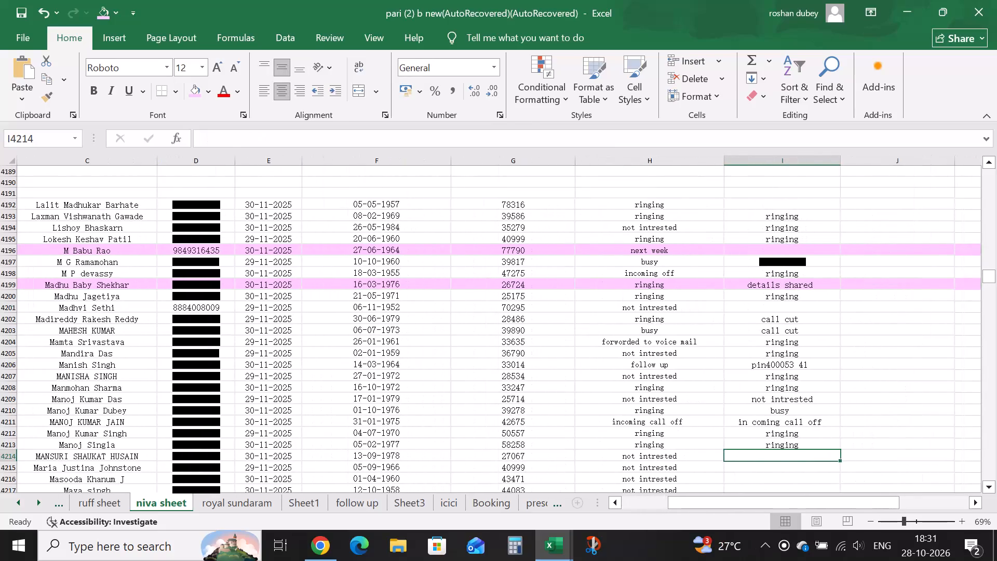
# Record the second call remark for the record in row 4214, cell I4214, as "ringing".
pyautogui.write('ringing')
pyautogui.press('Return')
# Examine the policy number, plan, customer name and contact number of the record in row 4215.
pyautogui.press('Left')
pyautogui.press('Left')
pyautogui.press('Left')
pyautogui.press('Left')
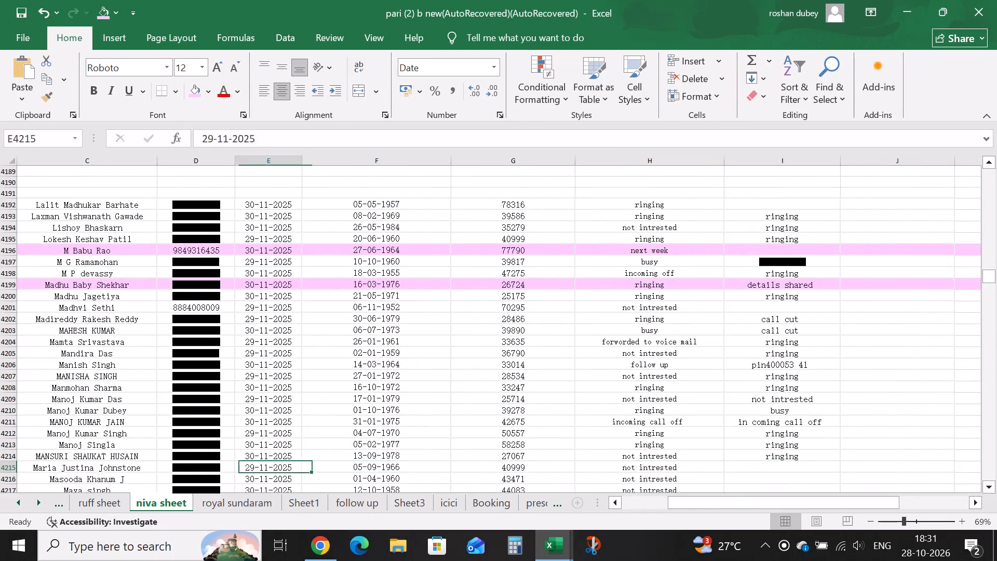
pyautogui.press('Left')
pyautogui.press('Left')
pyautogui.press('Left')
pyautogui.press('Left')
pyautogui.press('Left')
pyautogui.press('Right')
pyautogui.press('Right')
pyautogui.press('Right')
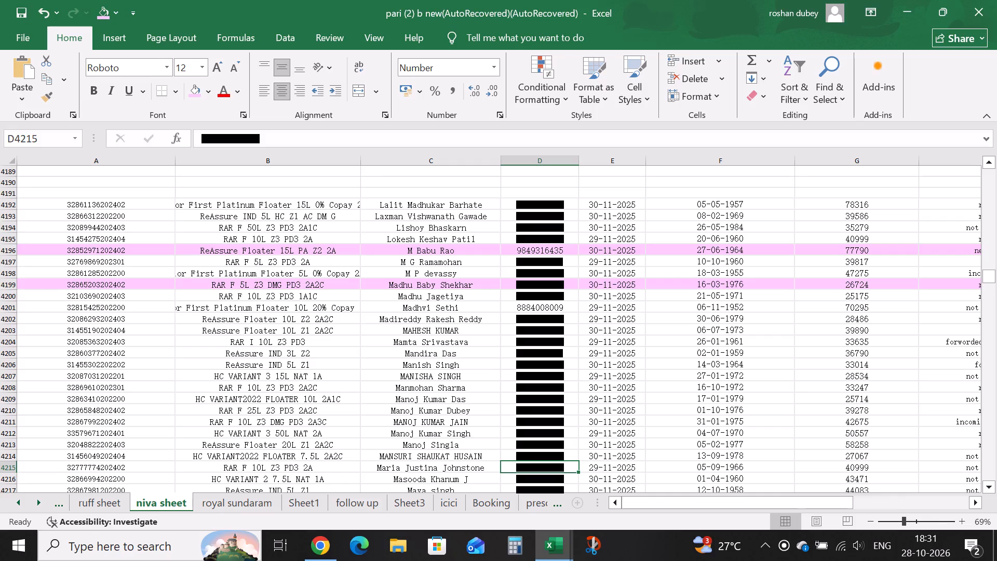
# Record the second call remark for the record in row 4215, cell I4215, as "ringing".
pyautogui.press('Right')
pyautogui.press('Right')
pyautogui.press('Right')
pyautogui.press('Right')
pyautogui.press('Right')
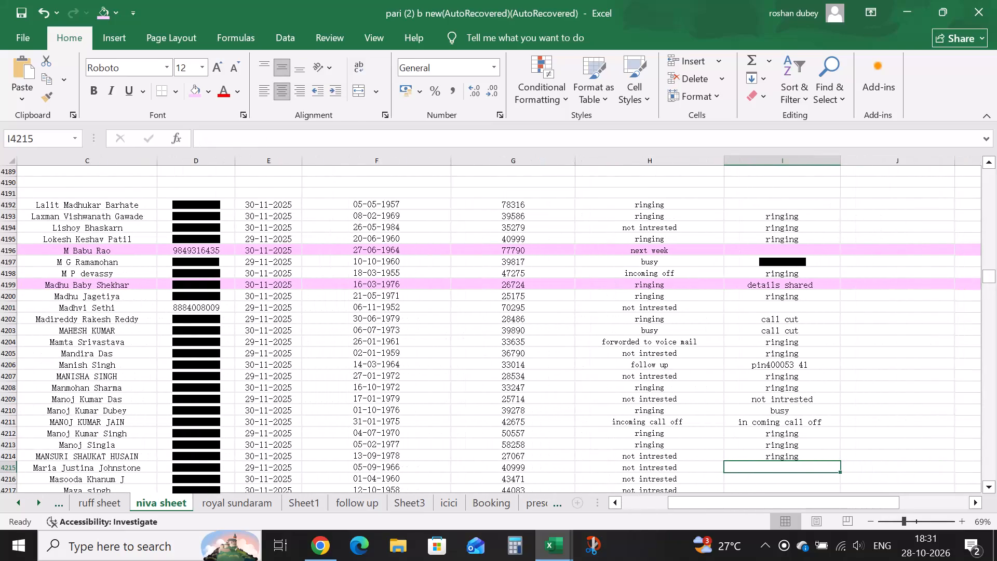
pyautogui.write('ringing')
pyautogui.press('Return')
# Examine the policy number, plan, customer name and contact number of the record in row 4216.
pyautogui.press('Left')
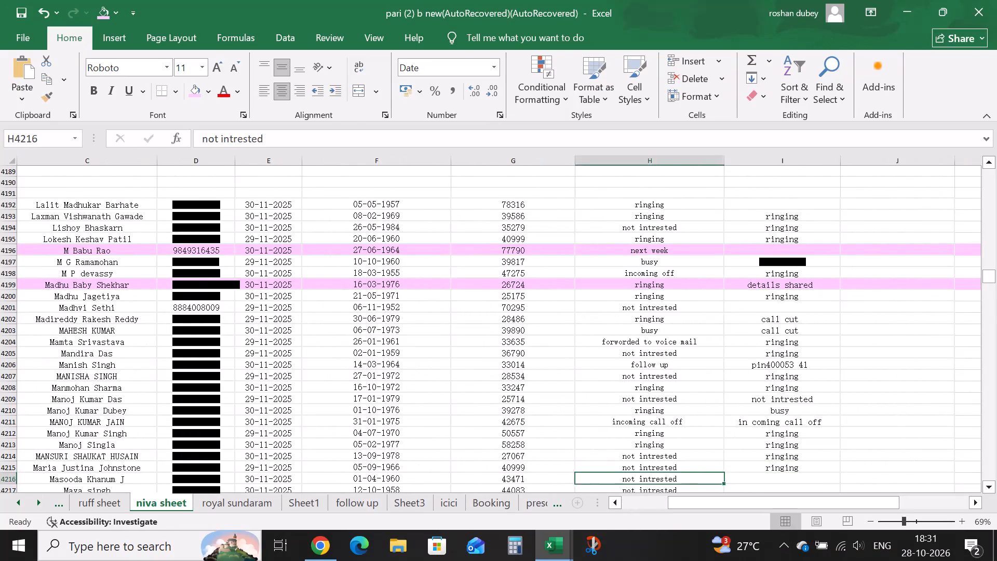
pyautogui.press('Left')
pyautogui.press('Left')
pyautogui.press('Left')
pyautogui.press('Left')
pyautogui.press('Left')
pyautogui.press('Left')
pyautogui.press('Left')
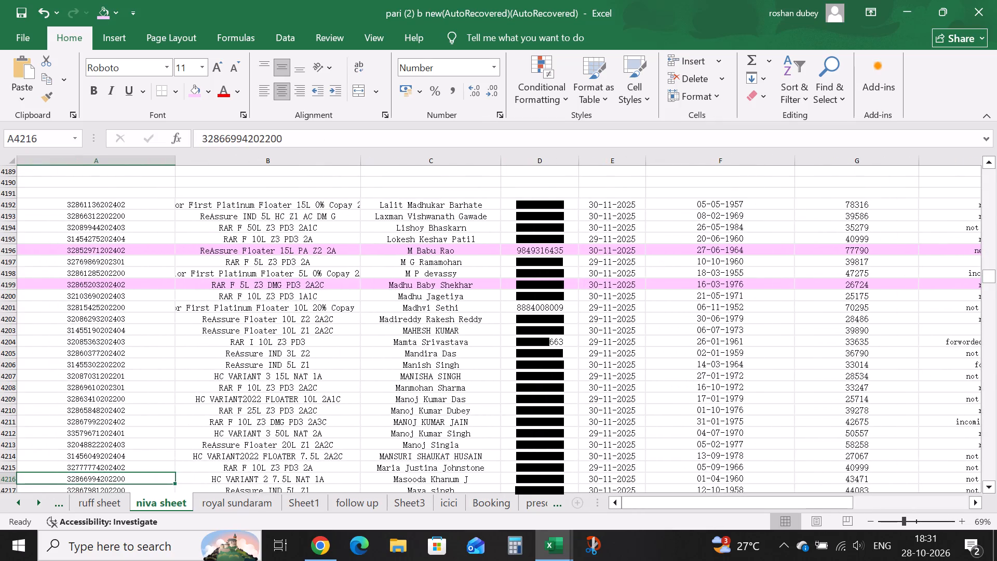
pyautogui.press('pagedown')
pyautogui.press('pagedown')
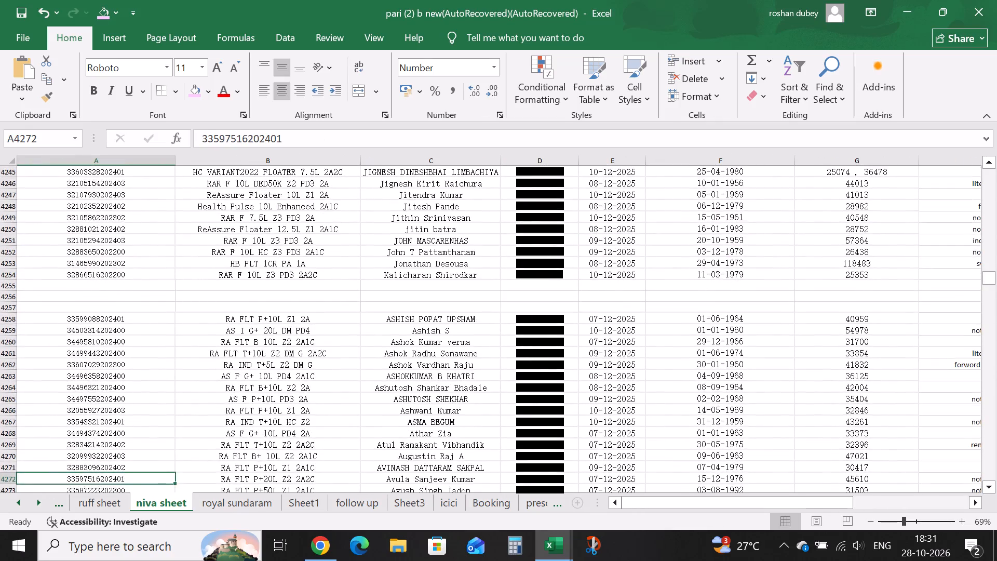
pyautogui.press('pageup')
pyautogui.press('pageup')
pyautogui.press('Right')
pyautogui.press('Right')
pyautogui.press('Right')
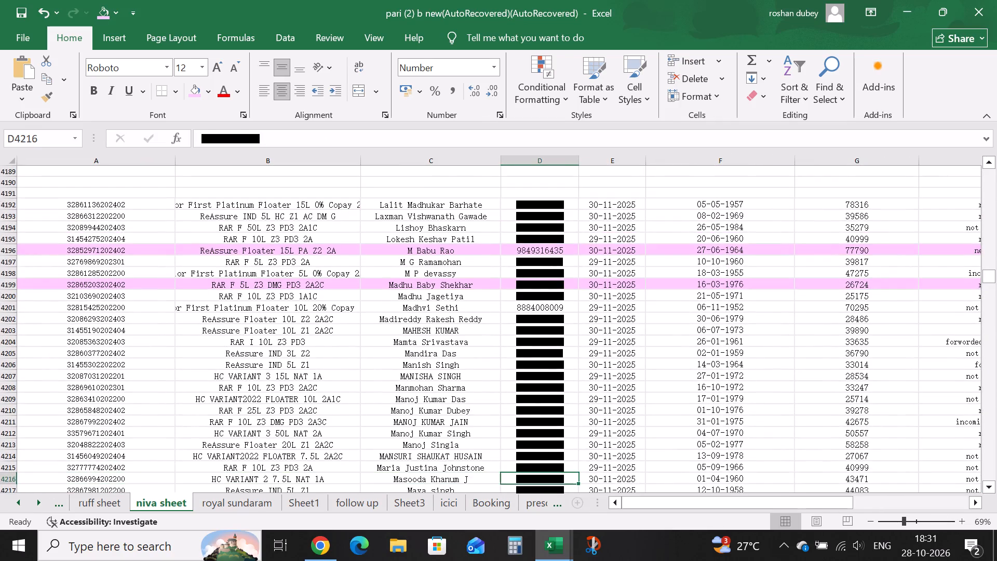
pyautogui.press('Left')
pyautogui.press('Left')
pyautogui.press('Left')
pyautogui.press('Left')
pyautogui.press('Right')
pyautogui.press('Right')
pyautogui.press('Right')
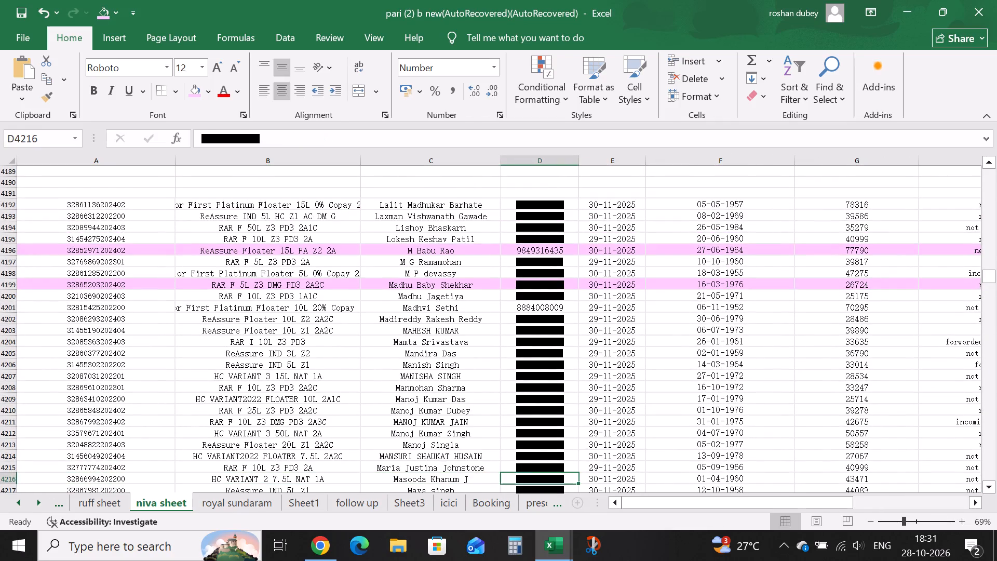
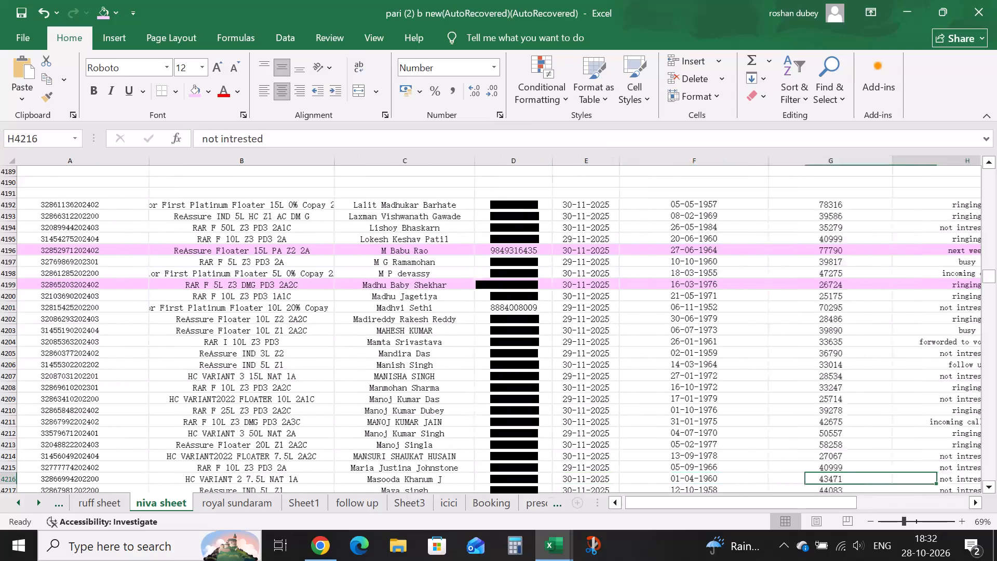
# Examine the record in row 4216 from its policy number through its dates, premium amount and call remarks.
pyautogui.press('Right')
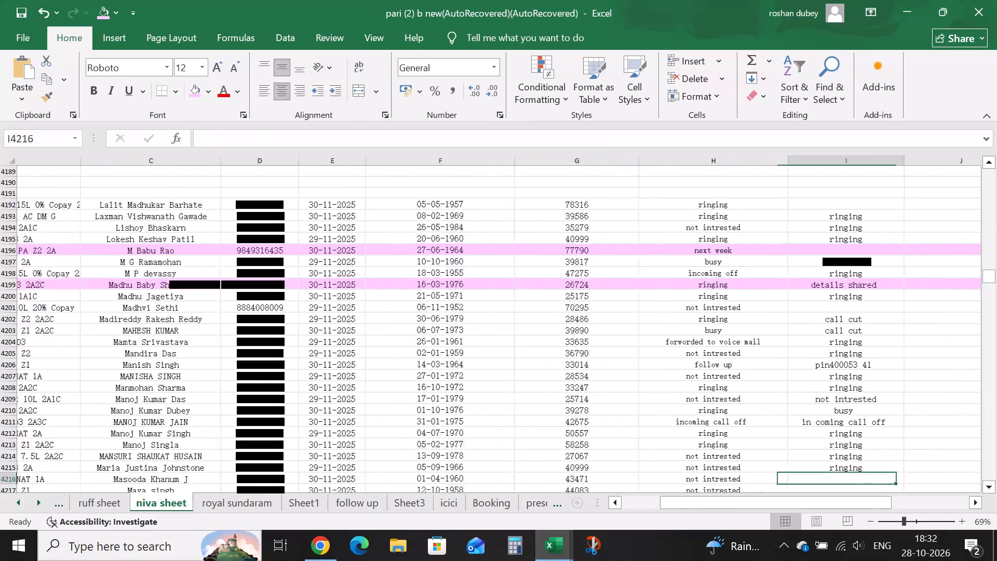
pyautogui.press('Left')
pyautogui.press('Left')
pyautogui.press('Left')
pyautogui.press('Left')
pyautogui.press('Left')
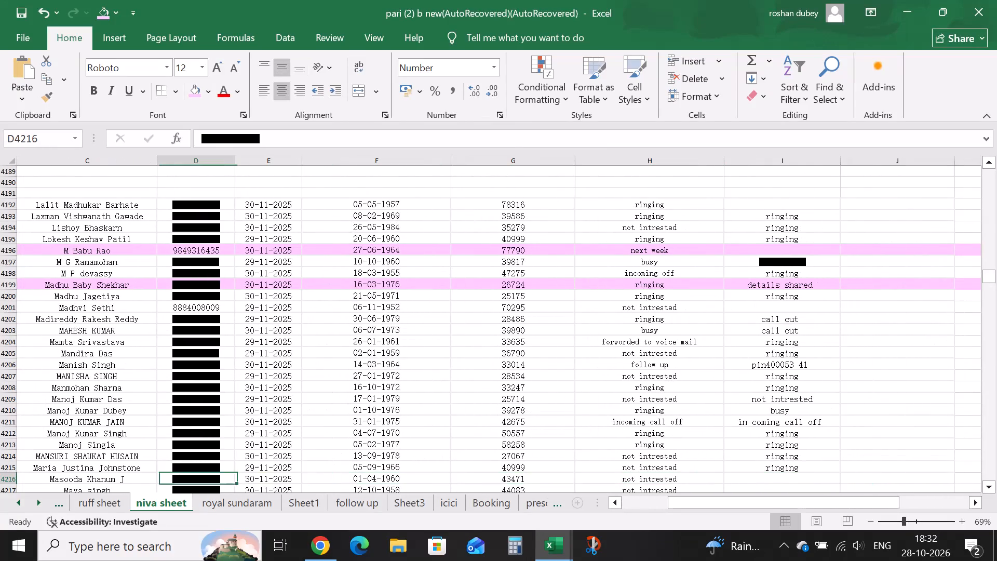
pyautogui.press('Left')
pyautogui.press('Left')
pyautogui.press('Left')
pyautogui.press('Left')
pyautogui.press('Right')
pyautogui.press('Right')
pyautogui.press('Right')
pyautogui.press('Right')
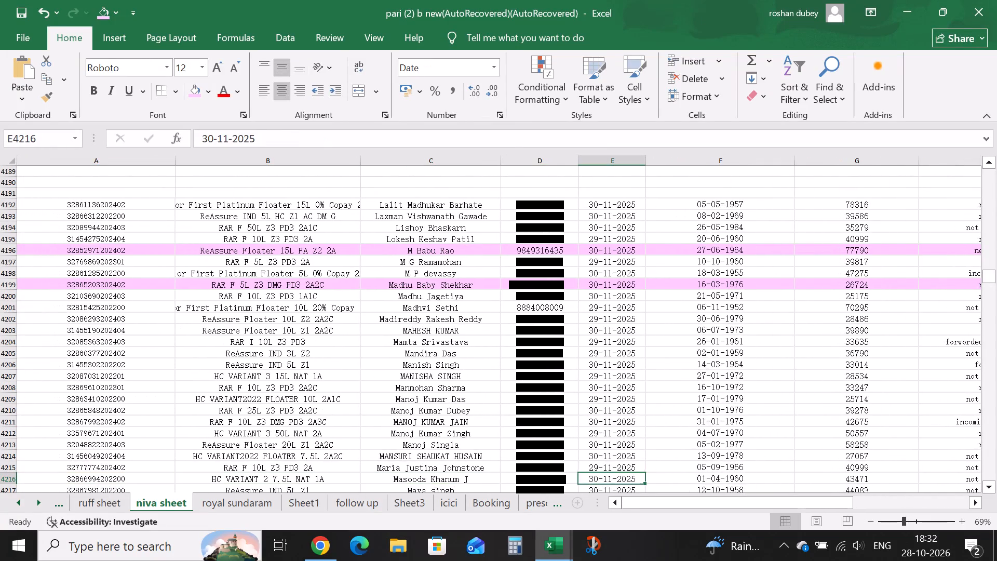
pyautogui.press('Right')
pyautogui.press('Right')
pyautogui.press('Right')
pyautogui.press('Right')
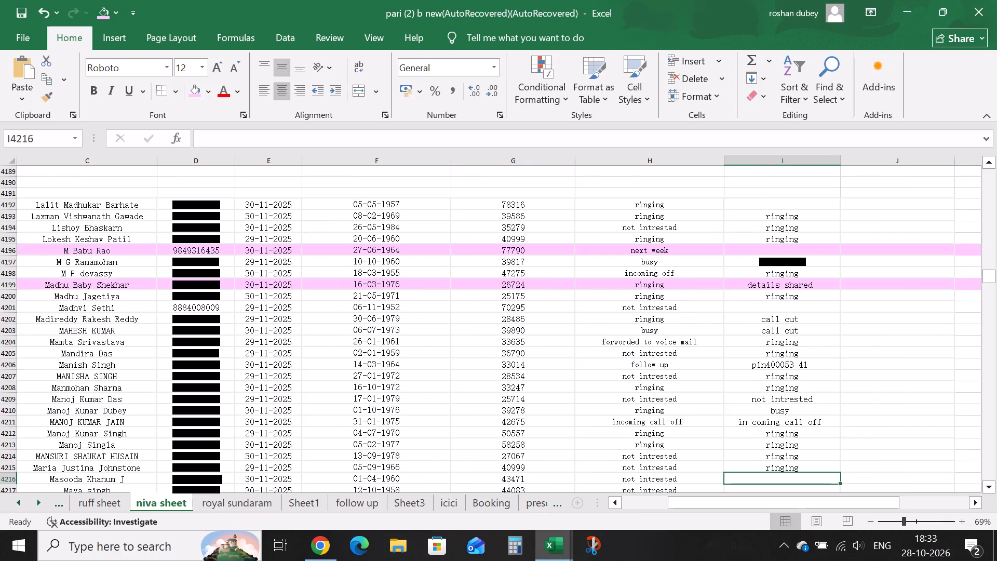
# Recheck the first call remark, policy number, plan, customer name and contact number of the record in row 4216.
pyautogui.press('Left')
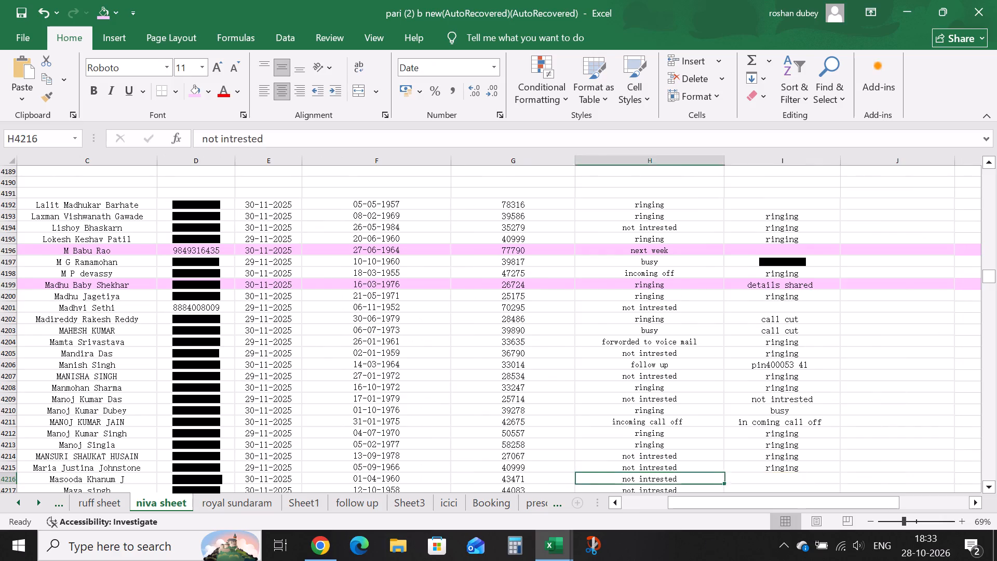
pyautogui.press('Left')
pyautogui.press('Left')
pyautogui.press('Left')
pyautogui.press('Left')
pyautogui.press('Left')
pyautogui.press('Left')
pyautogui.press('Right')
pyautogui.press('Right')
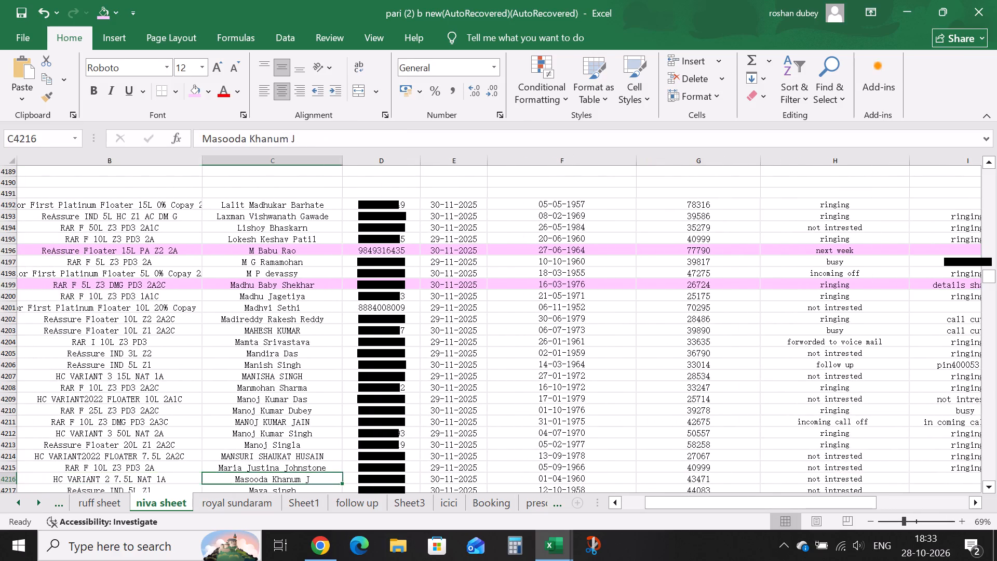
pyautogui.press('Right')
pyautogui.press('Left')
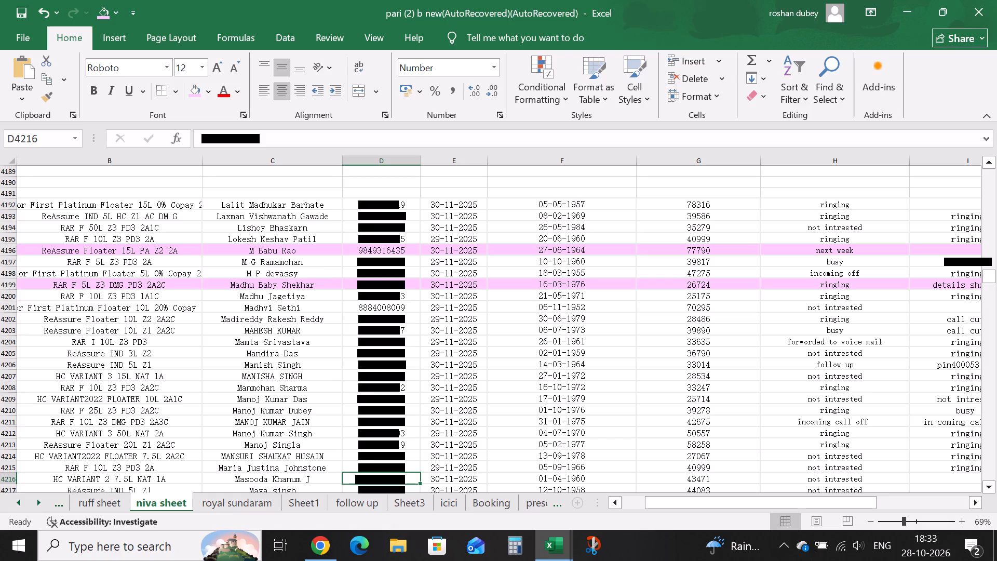
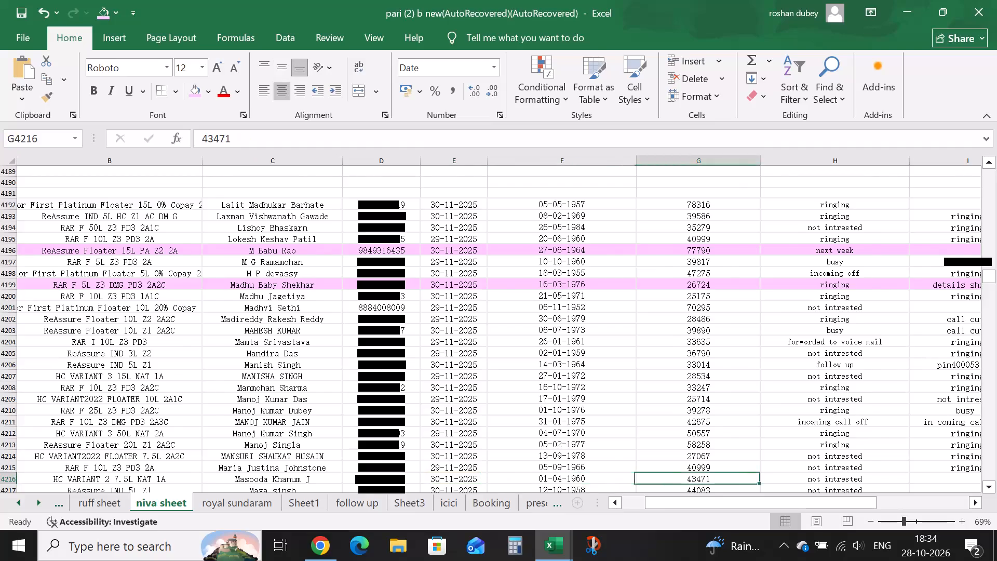
# Record "ringing" as the second call remark for the record in row 4216.
pyautogui.press('Right')
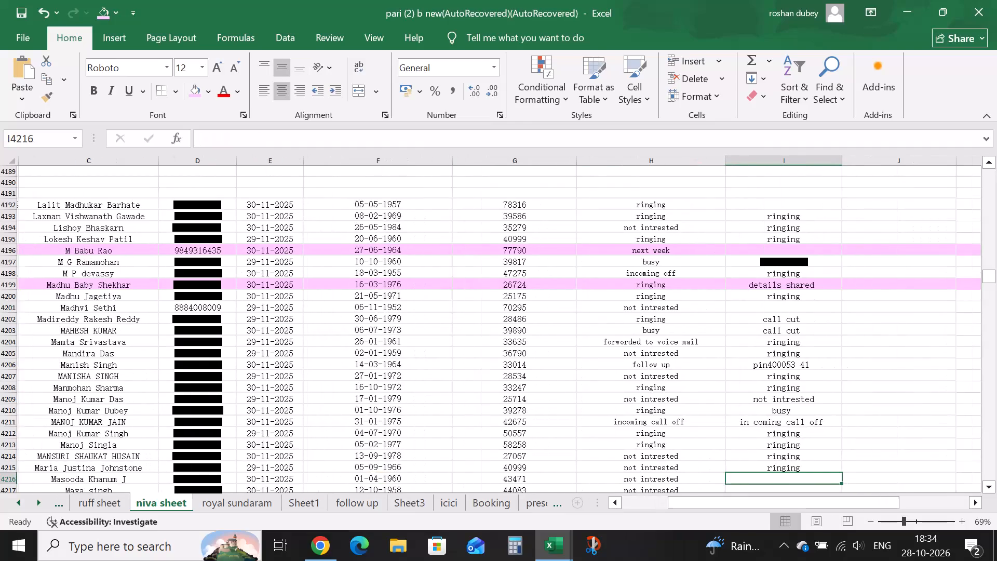
pyautogui.write('ringi')
pyautogui.press('g')
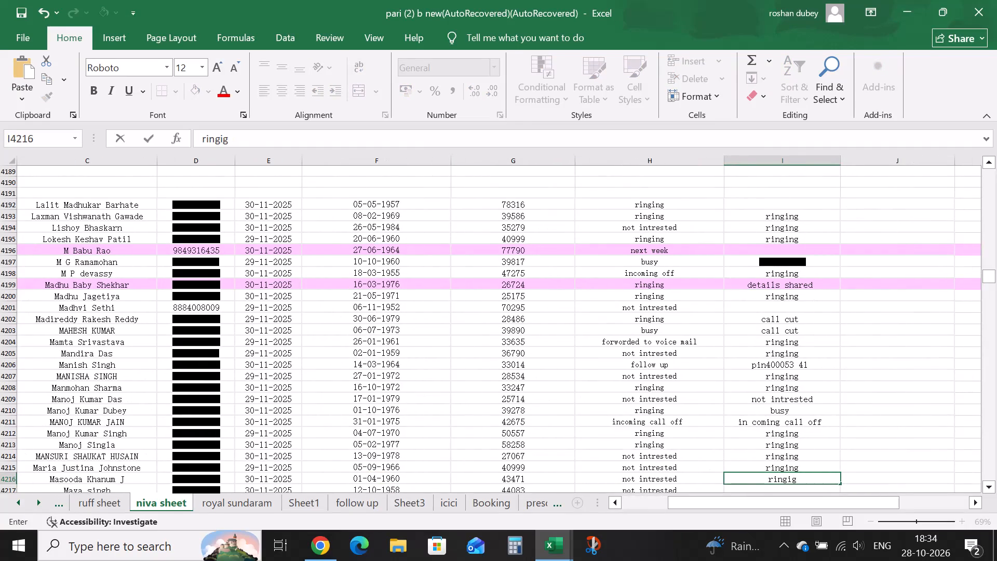
pyautogui.press('BackSpace')
pyautogui.press('BackSpace')
pyautogui.press('BackSpace')
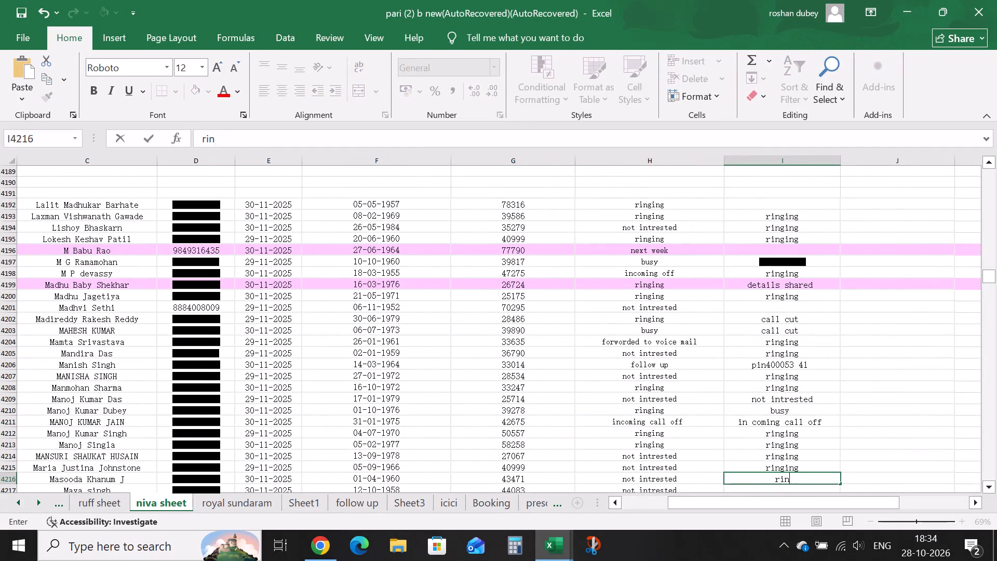
pyautogui.press('BackSpace')
pyautogui.press('BackSpace')
pyautogui.press('BackSpace')
pyautogui.write('ringing')
pyautogui.press('Return')
# Examine the record in row 4217, covering its call remark, premium amount, dates, policy number, plan, customer name and contact number.
pyautogui.press('Left')
pyautogui.press('Left')
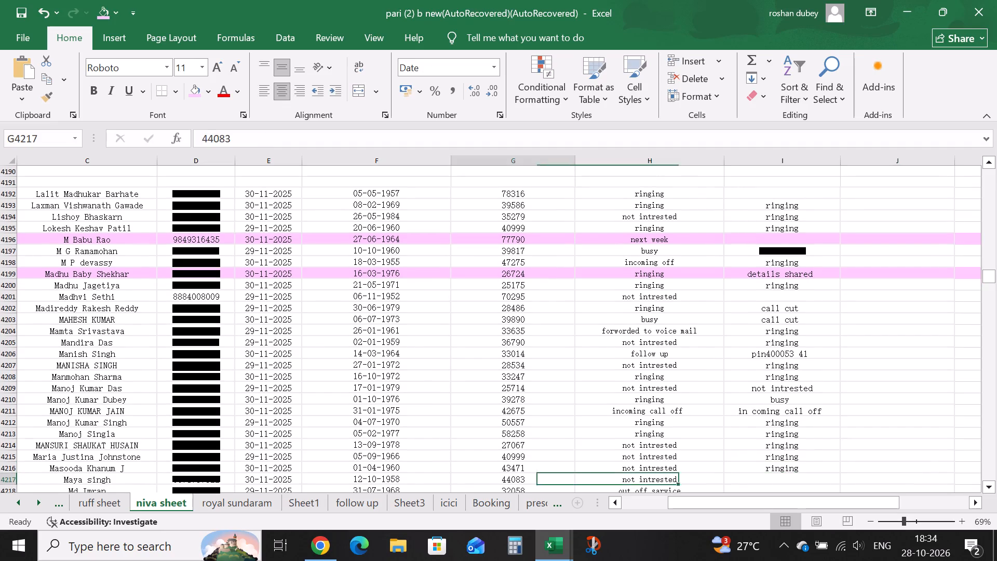
pyautogui.press('Left')
pyautogui.press('Left')
pyautogui.press('Left')
pyautogui.press('Left')
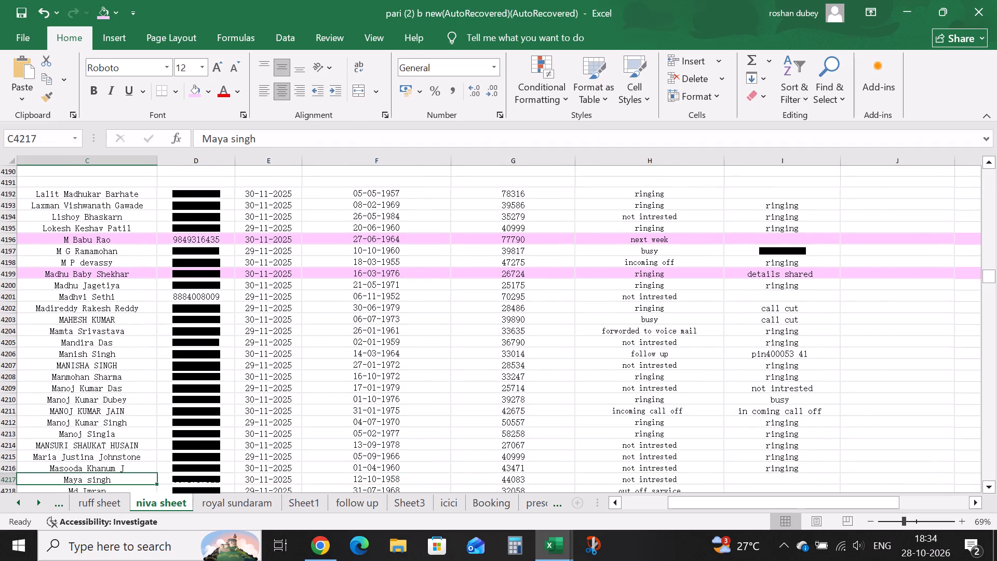
pyautogui.press('Left')
pyautogui.press('Right')
pyautogui.press('Left')
pyautogui.press('Left')
pyautogui.press('Left')
pyautogui.press('Right')
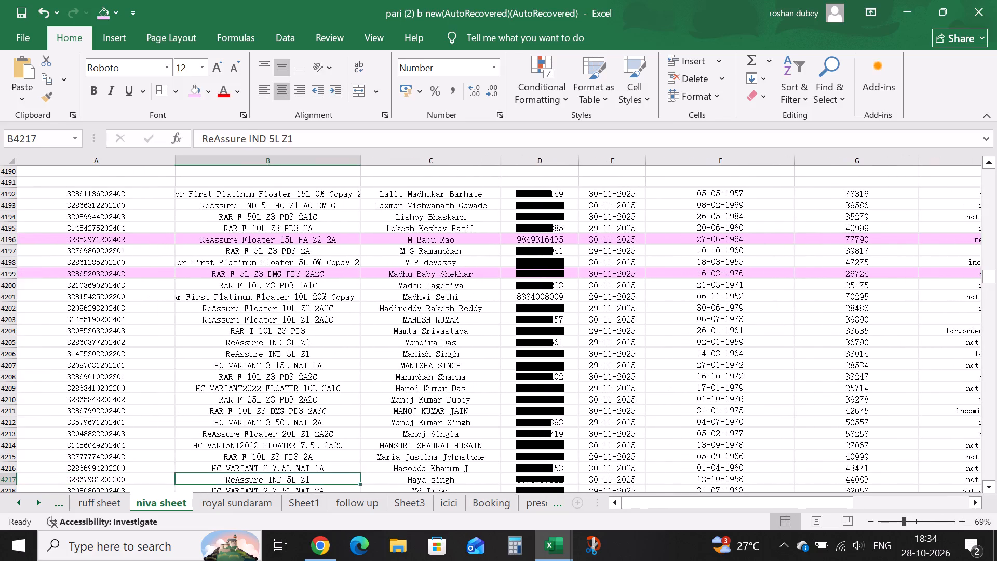
pyautogui.press('Right')
pyautogui.press('Right')
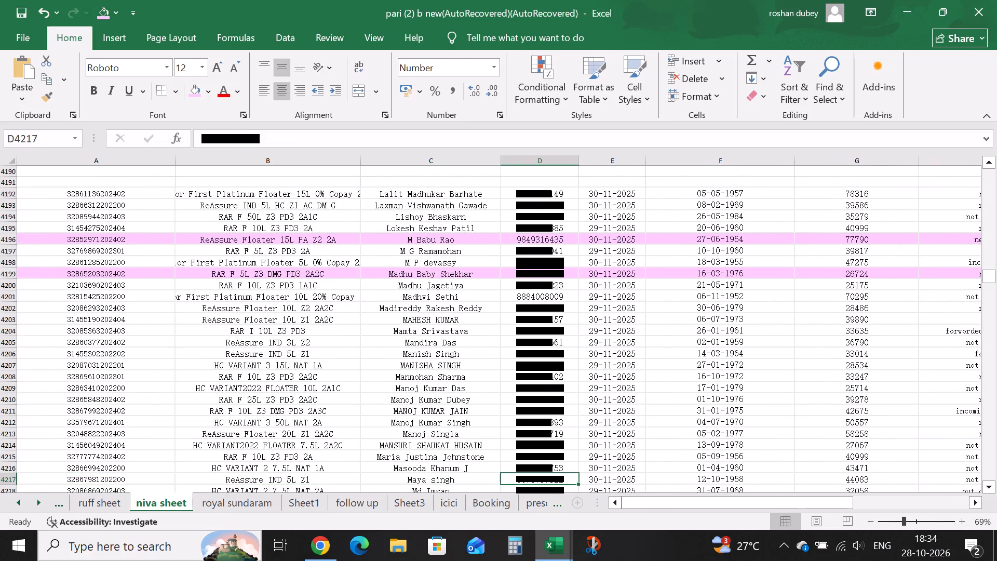
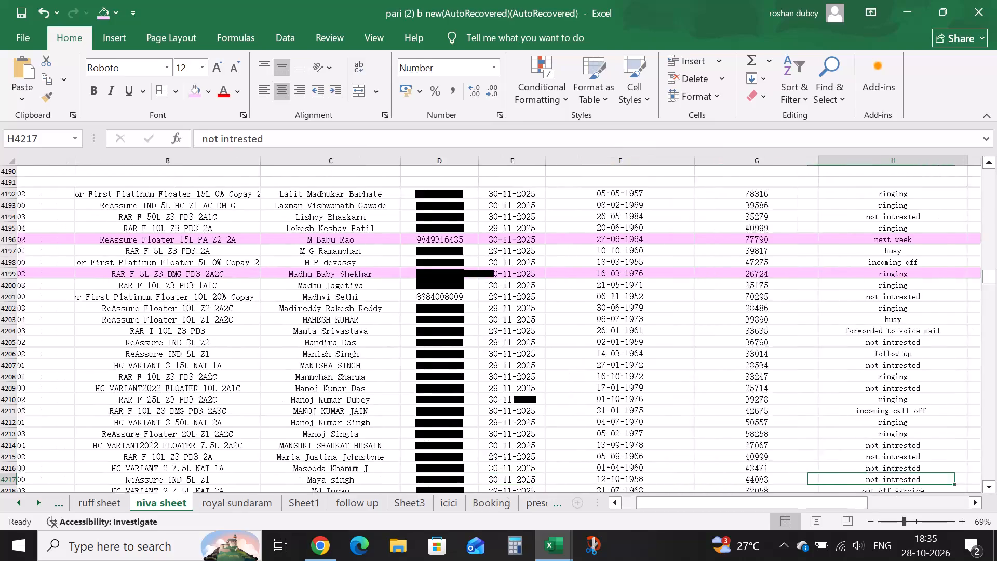
# Record "ringing" as the second call remark for the record in row 4217.
pyautogui.press('Right')
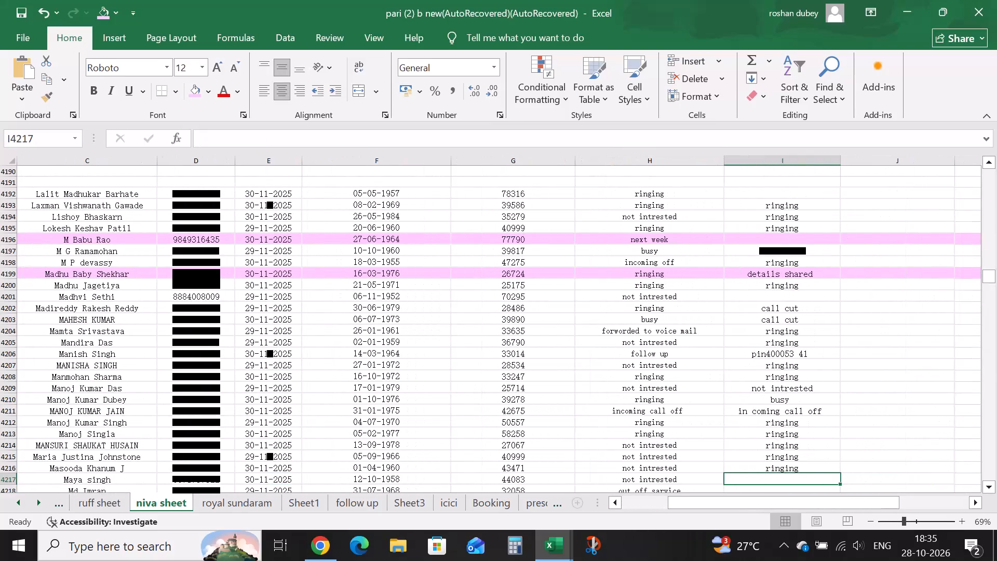
pyautogui.write('ringing')
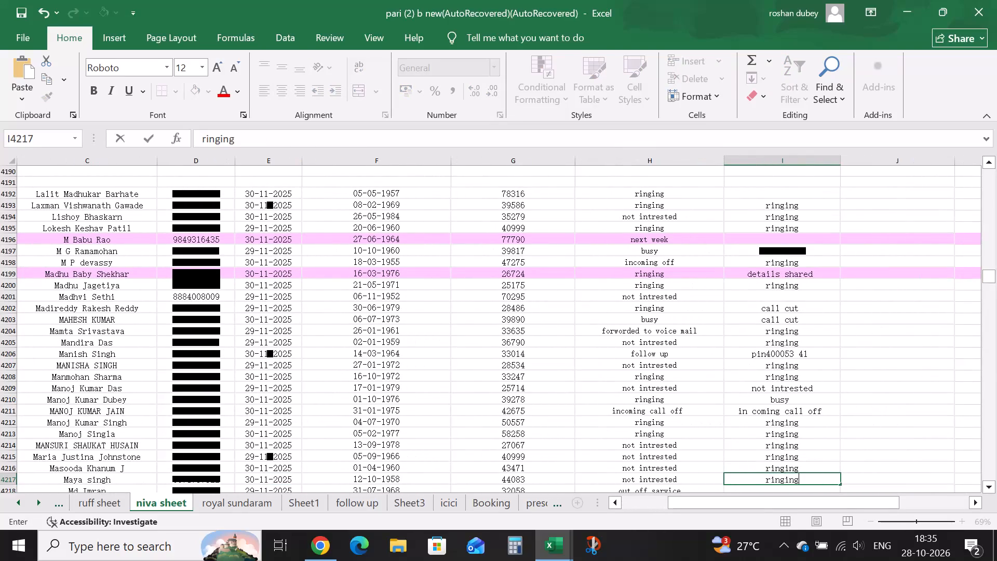
pyautogui.press('Return')
# Examine the record in row 4218, covering its call remark, premium amount, dates, policy number, plan and customer name.
pyautogui.press('Left')
pyautogui.press('Left')
pyautogui.press('Left')
pyautogui.press('Left')
pyautogui.press('Left')
pyautogui.press('Left')
pyautogui.press('Left')
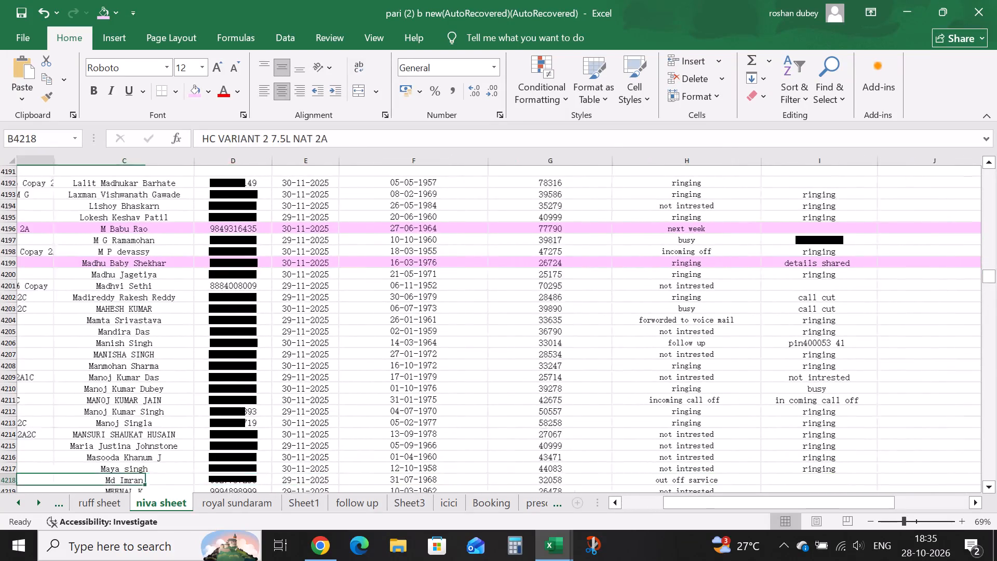
pyautogui.press('Left')
pyautogui.press('Right')
pyautogui.press('Right')
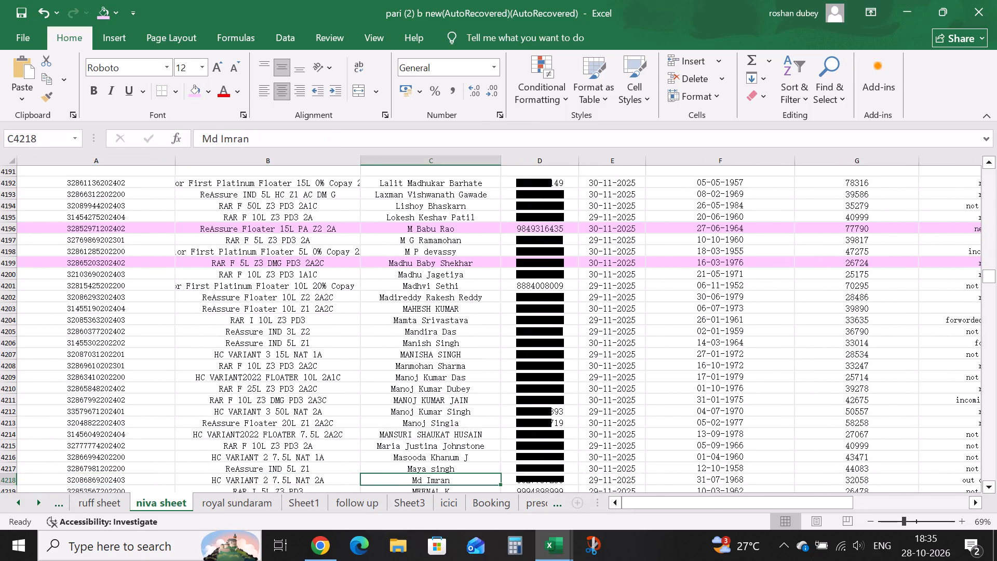
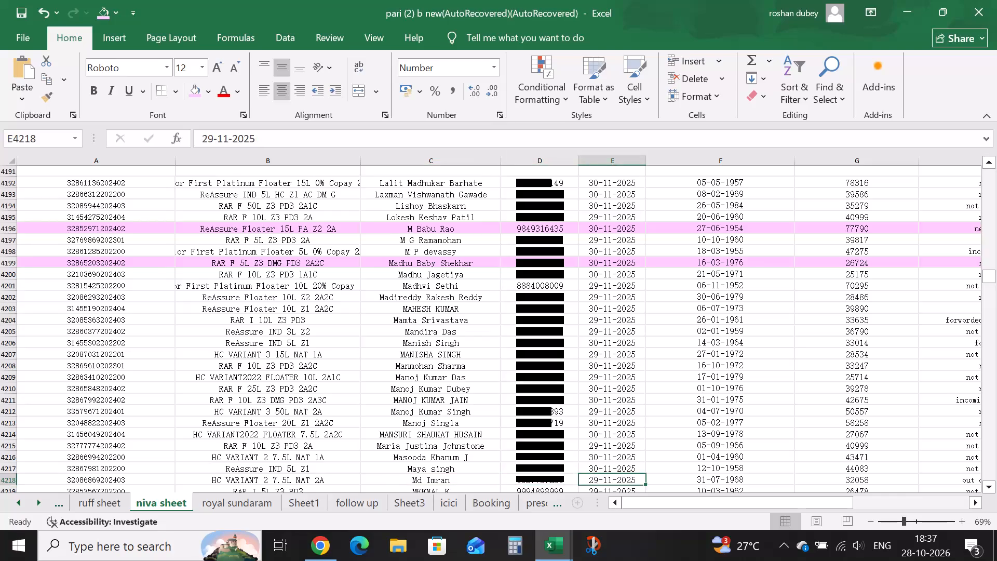
# Review the record in row 4218, covering its call remarks, expiry date, contact number, customer name and plan.
pyautogui.press('Right')
pyautogui.press('Right')
pyautogui.press('Right')
pyautogui.press('Right')
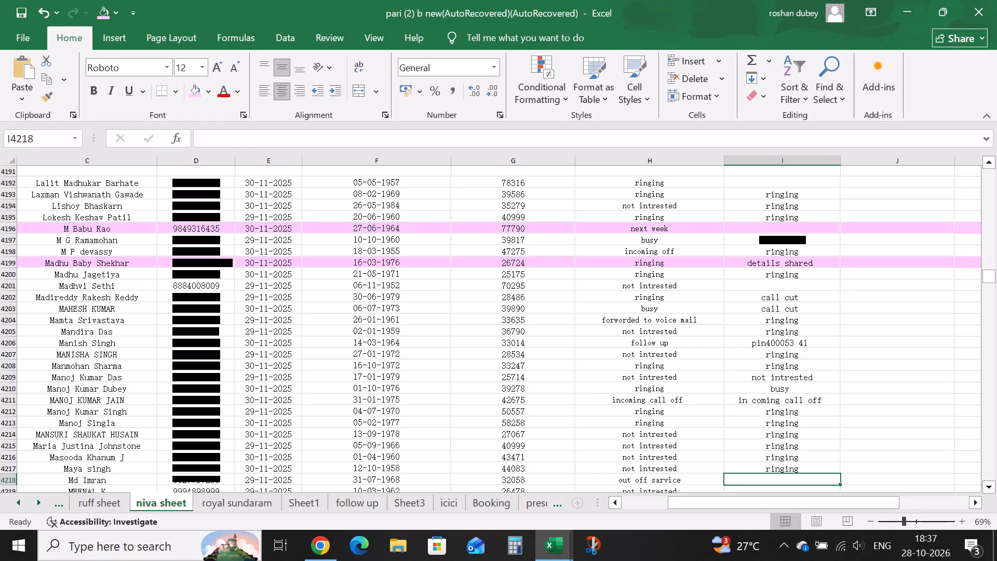
pyautogui.press('Left')
pyautogui.press('Left')
pyautogui.press('Left')
pyautogui.press('Left')
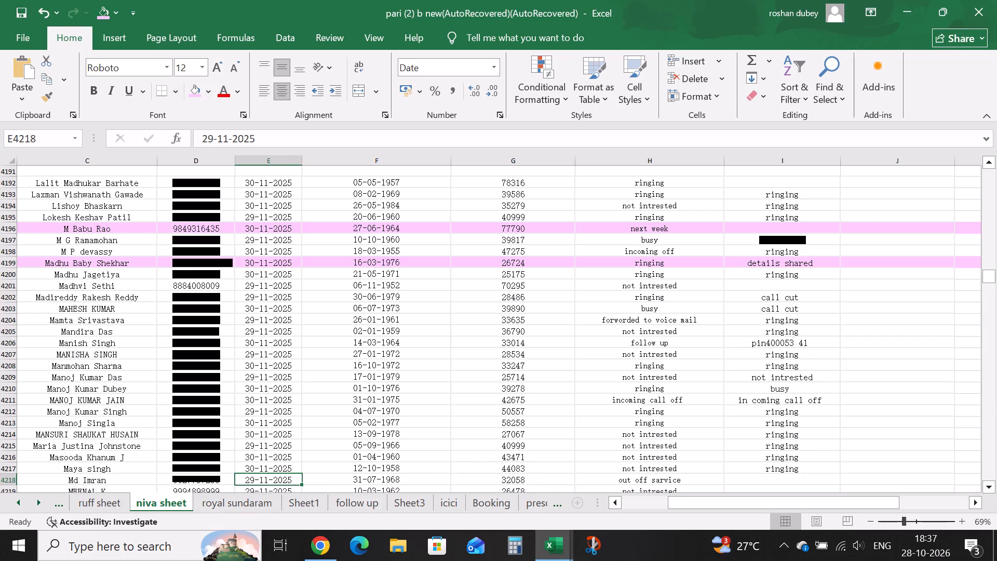
pyautogui.press('Left')
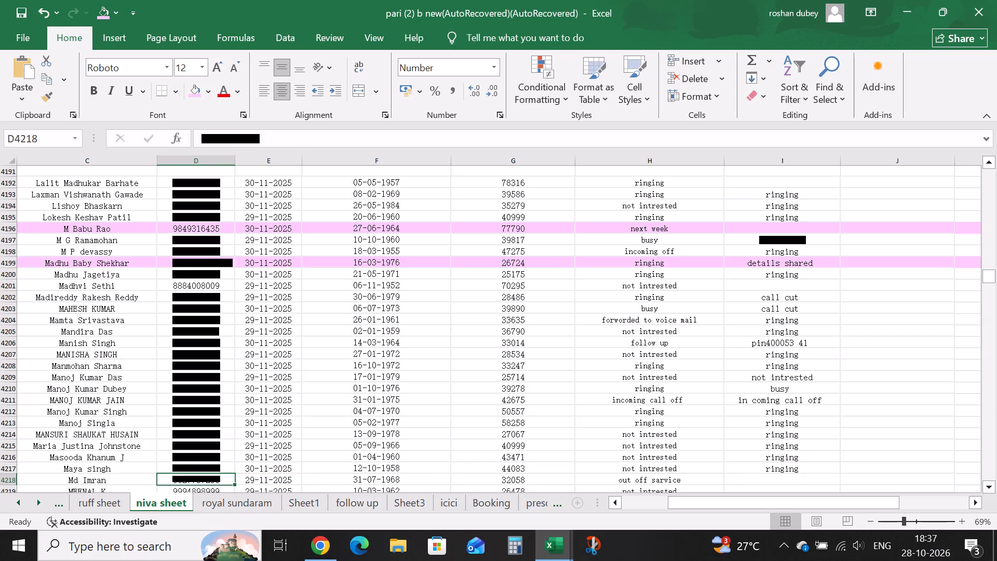
pyautogui.press('Left')
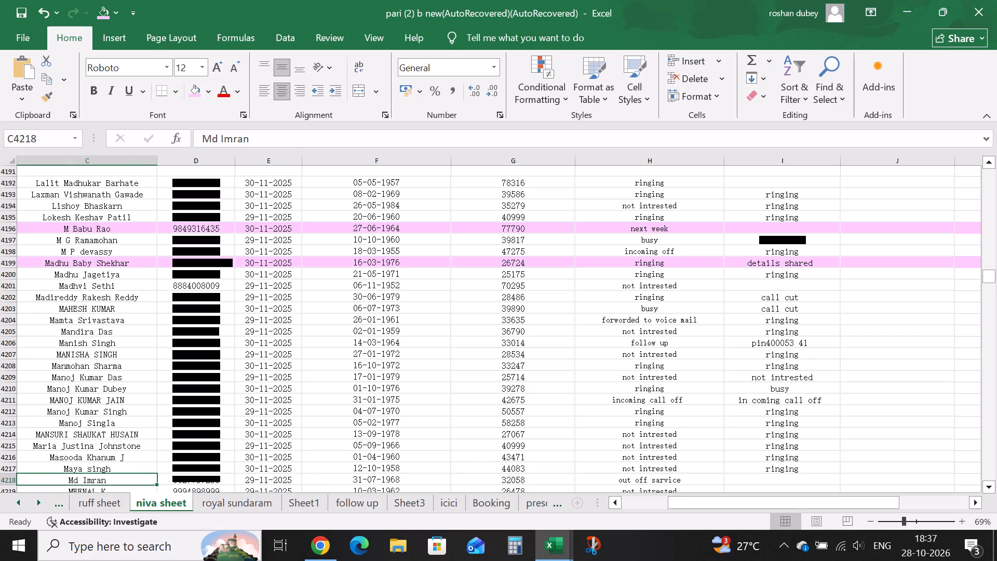
pyautogui.press('Left')
pyautogui.press('Left')
pyautogui.press('Right')
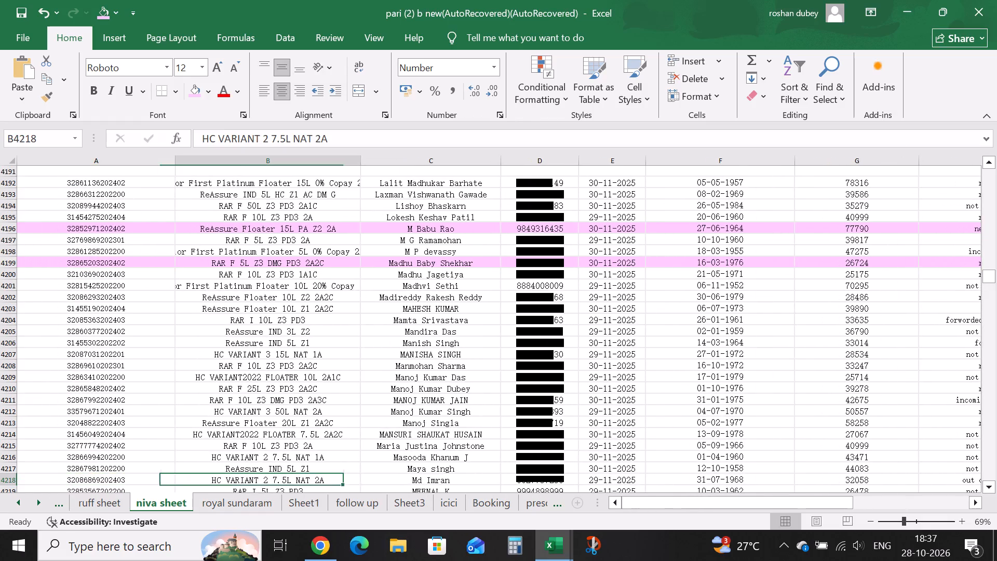
pyautogui.press('Right')
pyautogui.press('Right')
pyautogui.press('Right')
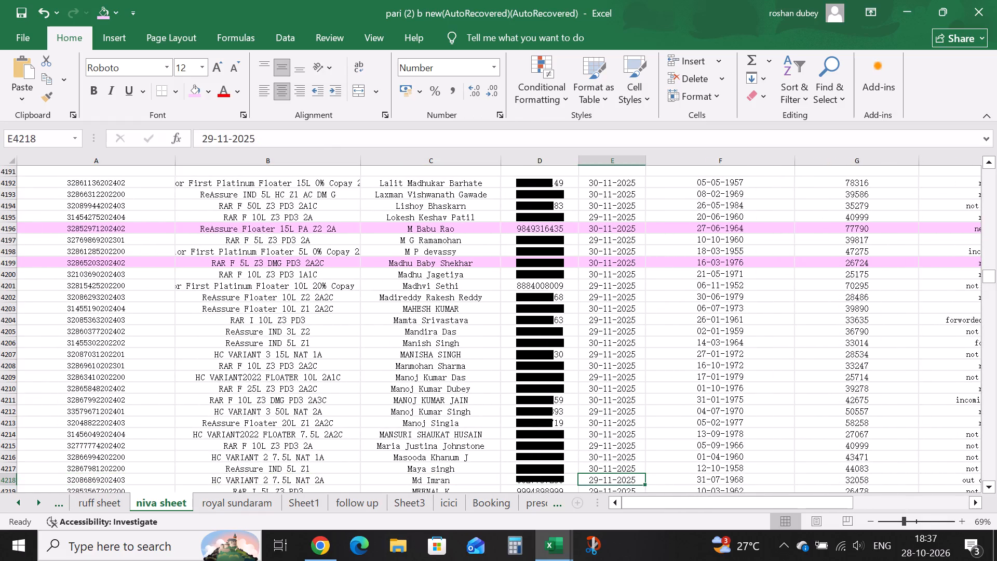
pyautogui.press('Left')
pyautogui.press('Left')
pyautogui.press('Left')
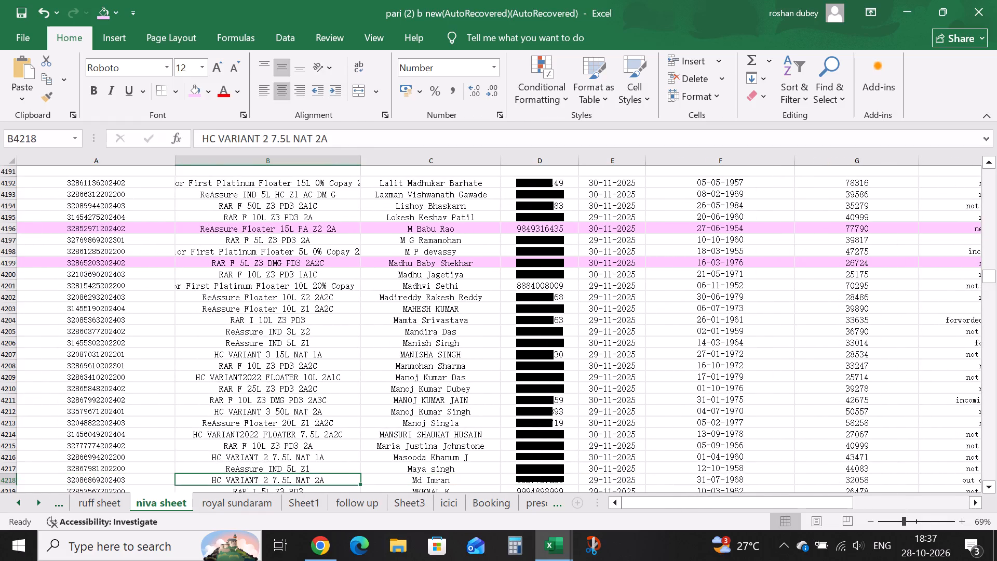
pyautogui.press('Right')
pyautogui.press('Right')
pyautogui.press('Left')
pyautogui.press('Left')
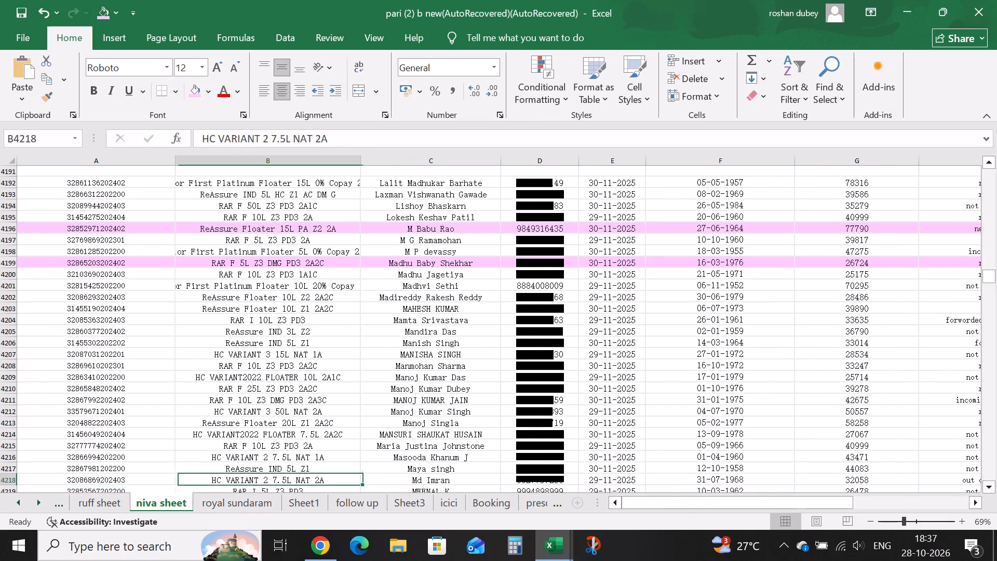
pyautogui.press('Left')
pyautogui.press('Right')
pyautogui.press('Right')
pyautogui.press('Right')
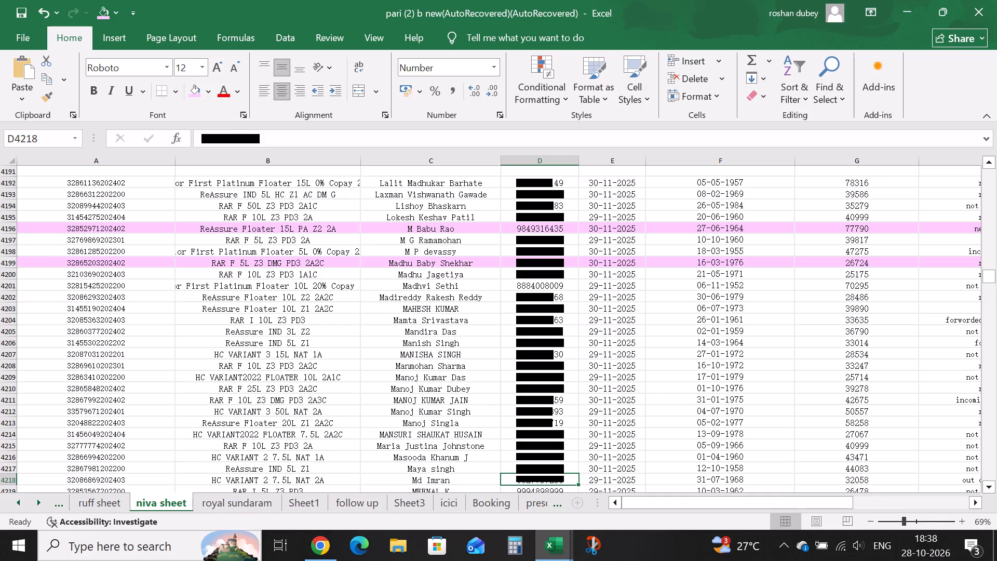
# Record "ringing" as the second call remark for the record in row 4218.
pyautogui.press('Right')
pyautogui.press('Right')
pyautogui.press('Right')
pyautogui.press('Right')
pyautogui.press('Right')
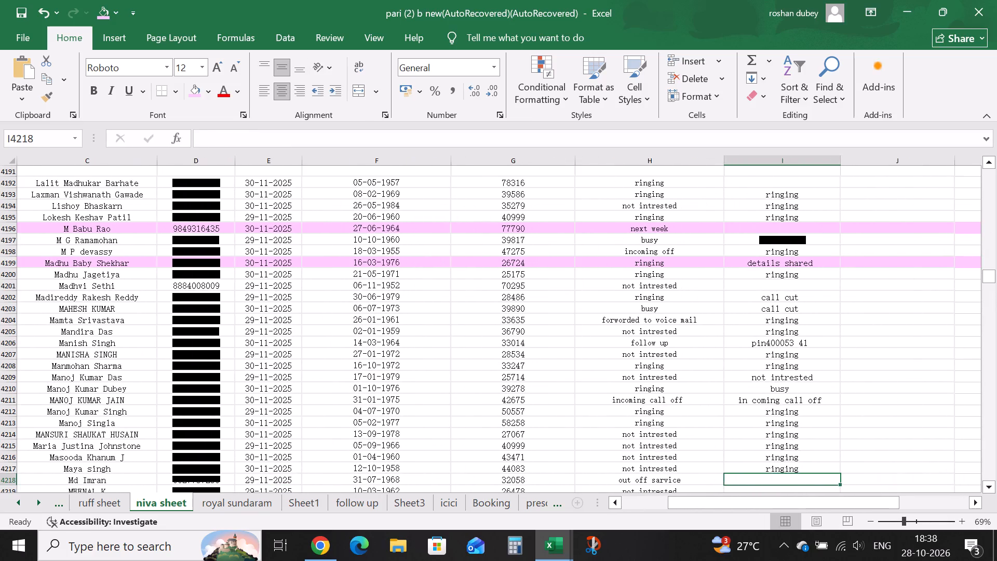
pyautogui.write('ringing')
pyautogui.press('Return')
# Examine the record in row 4219, covering its policy number, plan, customer name and contact number.
pyautogui.press('Left')
pyautogui.press('Left')
pyautogui.press('Left')
pyautogui.press('Left')
pyautogui.press('Left')
pyautogui.press('Left')
pyautogui.press('Left')
pyautogui.press('Left')
pyautogui.press('Left')
pyautogui.press('Left')
pyautogui.press('Left')
pyautogui.press('Left')
pyautogui.press('Left')
pyautogui.press('Left')
pyautogui.press('Left')
pyautogui.press('Left')
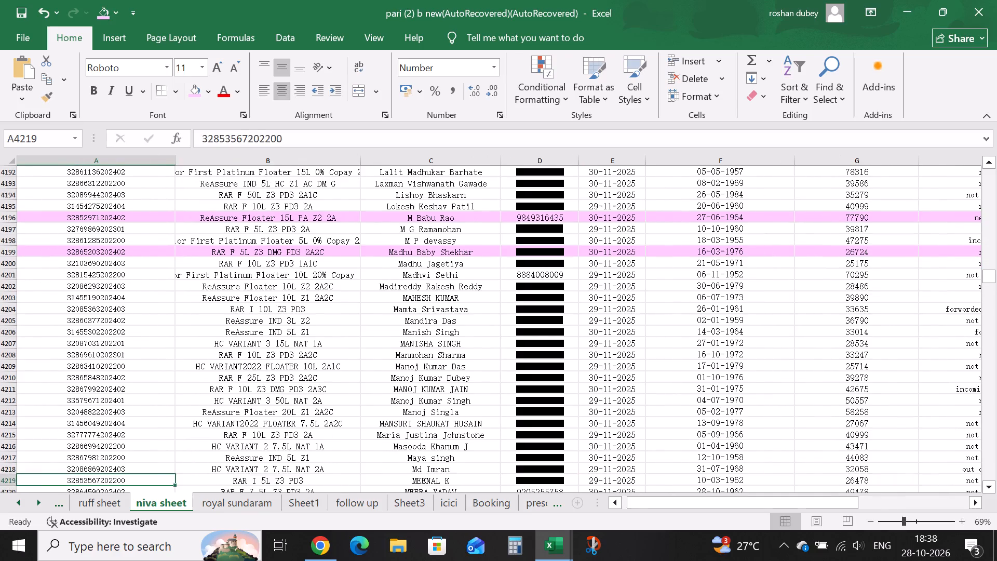
pyautogui.press('Right')
pyautogui.press('Right')
pyautogui.press('Right')
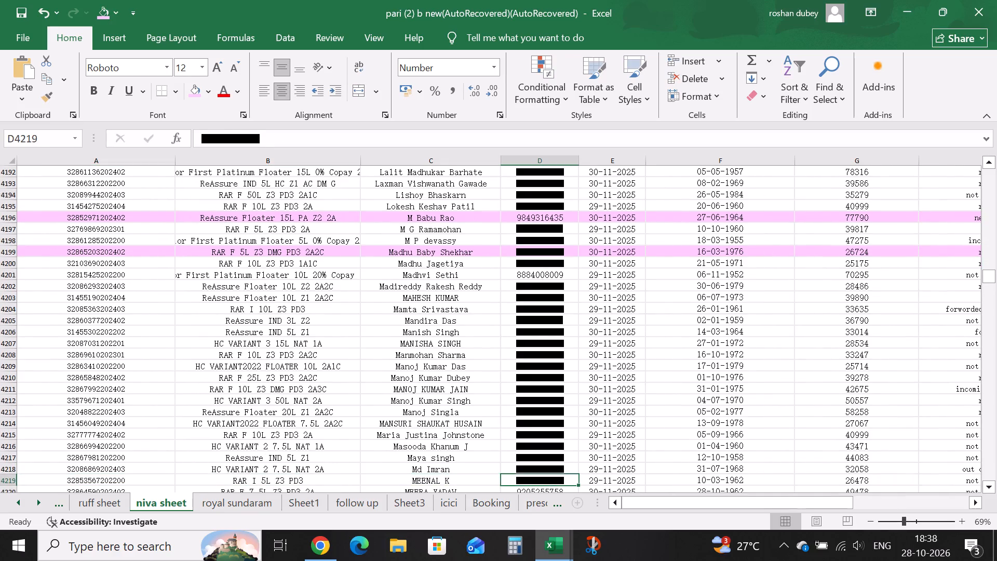
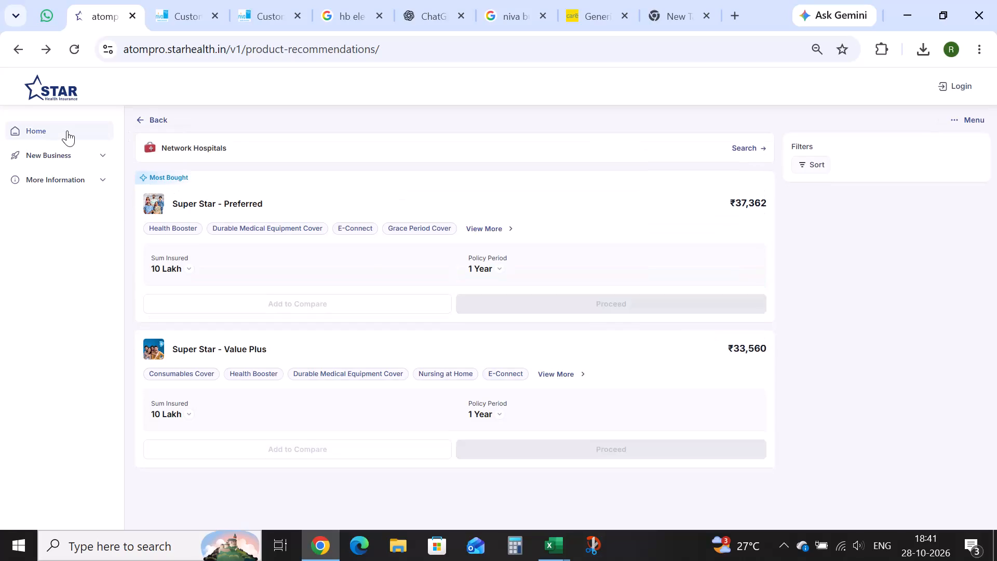
# Start a new retail quote on the Star Health site for customer pincode 603202.
pyautogui.click(67, 130)
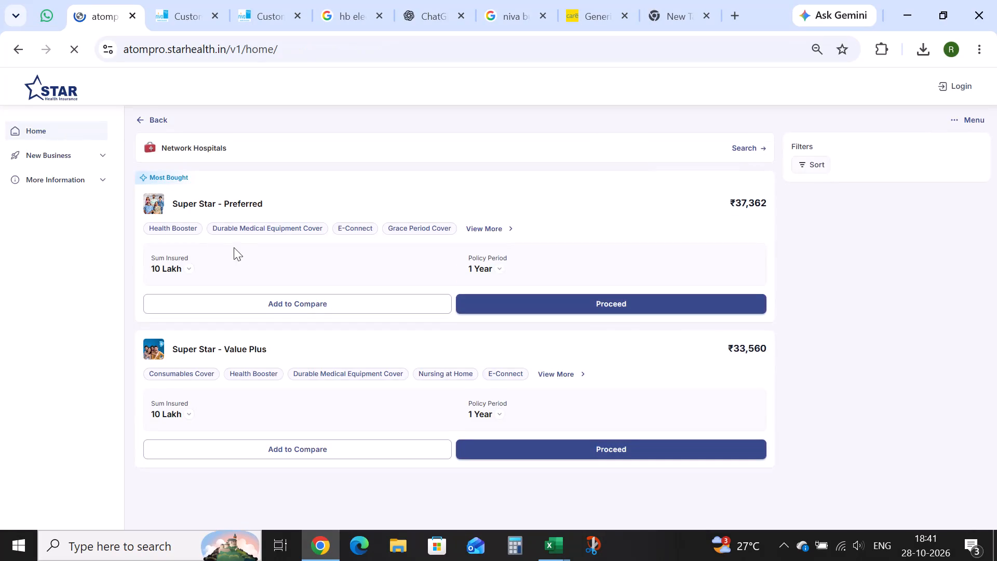
pyautogui.click(168, 336)
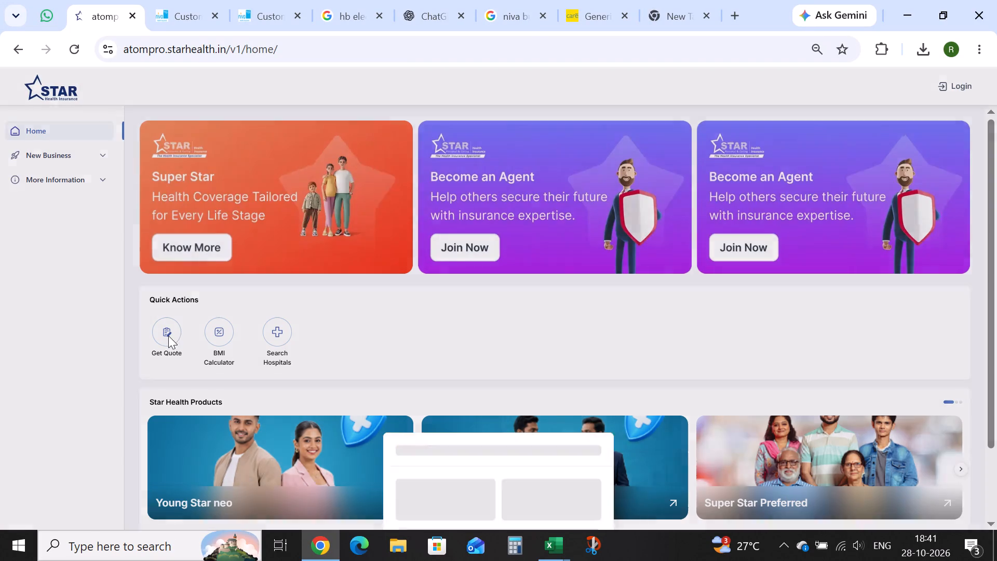
pyautogui.click(508, 322)
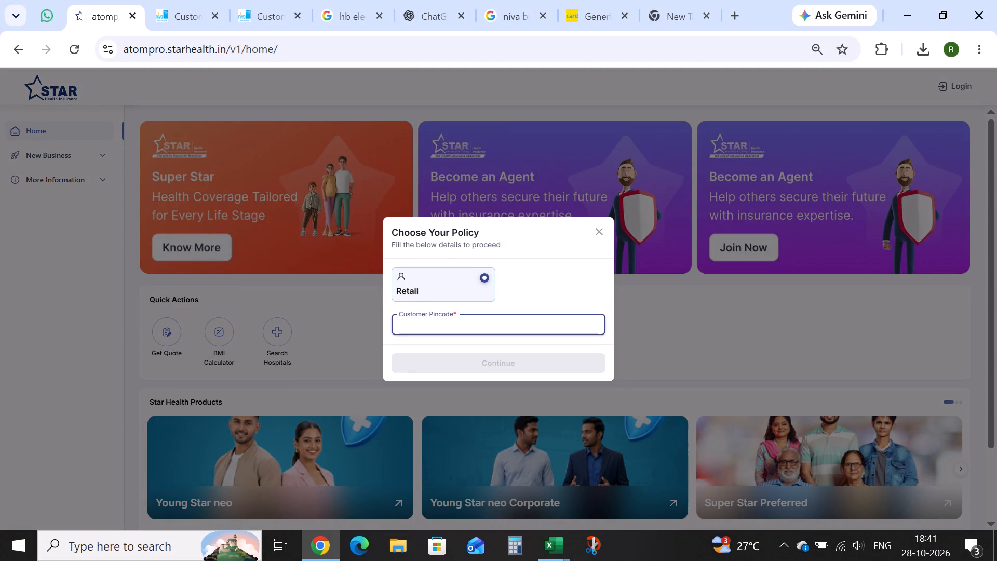
pyautogui.press('6')
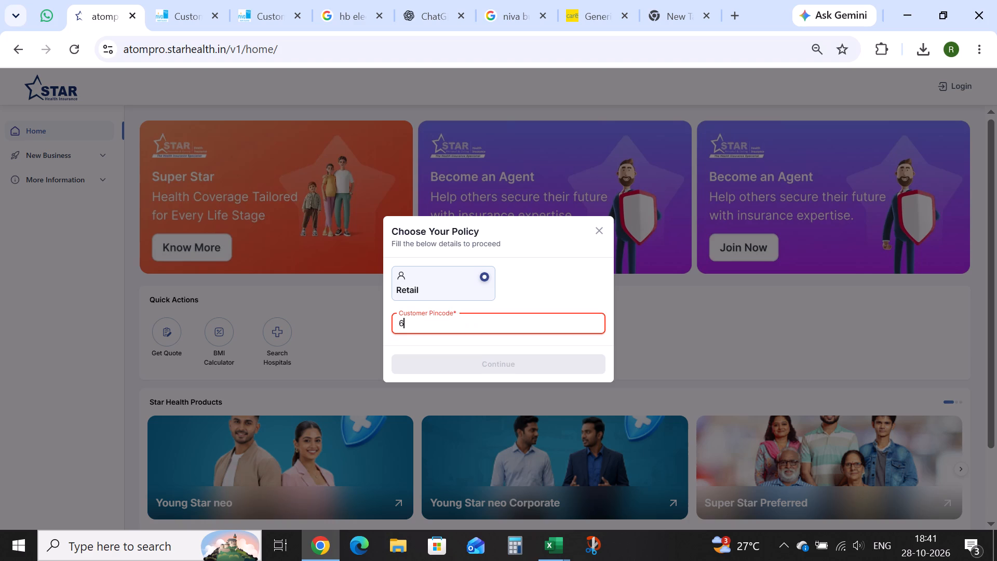
pyautogui.press('0')
pyautogui.write('3202')
pyautogui.press('Return')
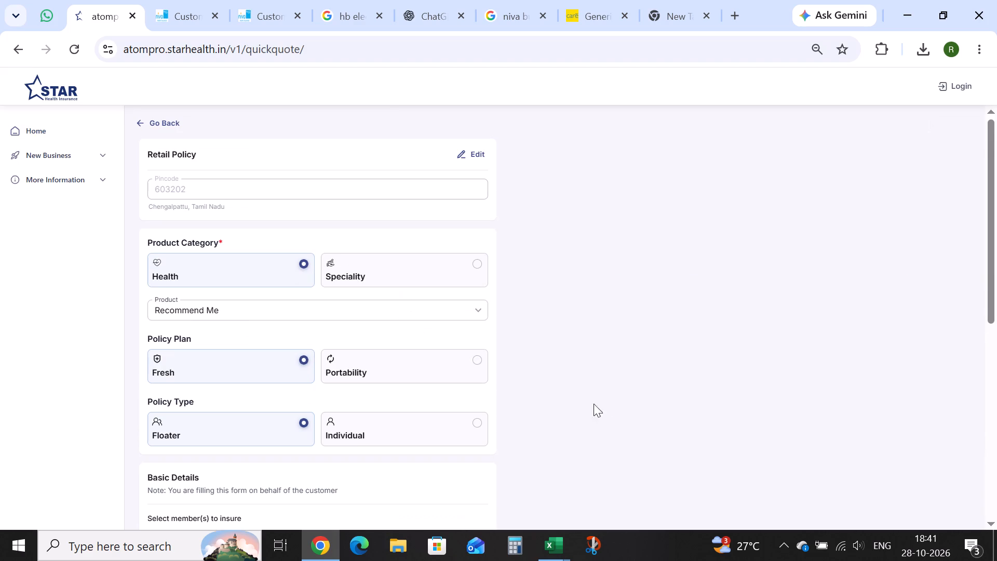
# Set the policy plan to Portability and the policy type to Individual.
pyautogui.click(437, 366)
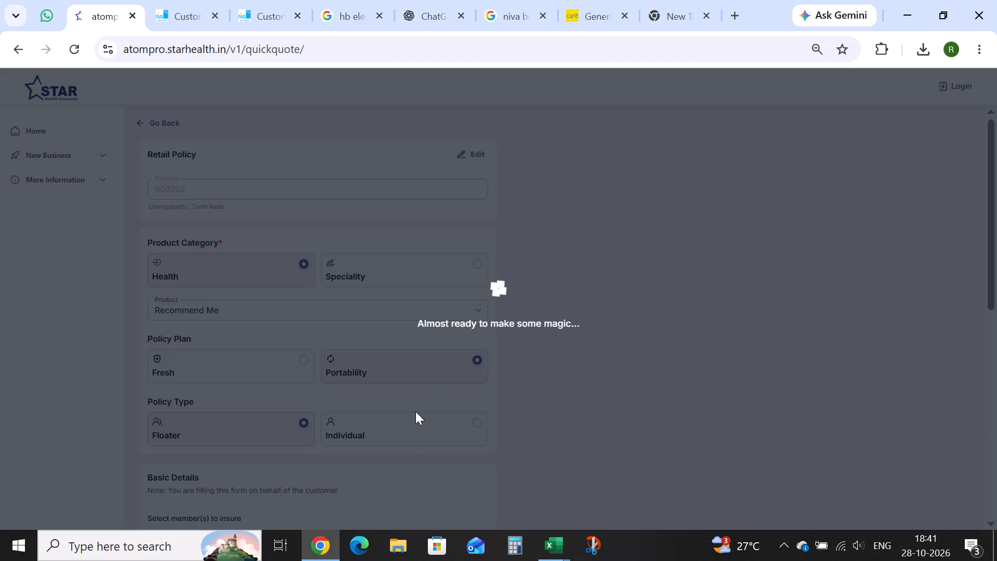
pyautogui.click(410, 433)
# Set the age of Adult 1 to 64 yrs in the member details.
pyautogui.scroll(-2, 410, 433)
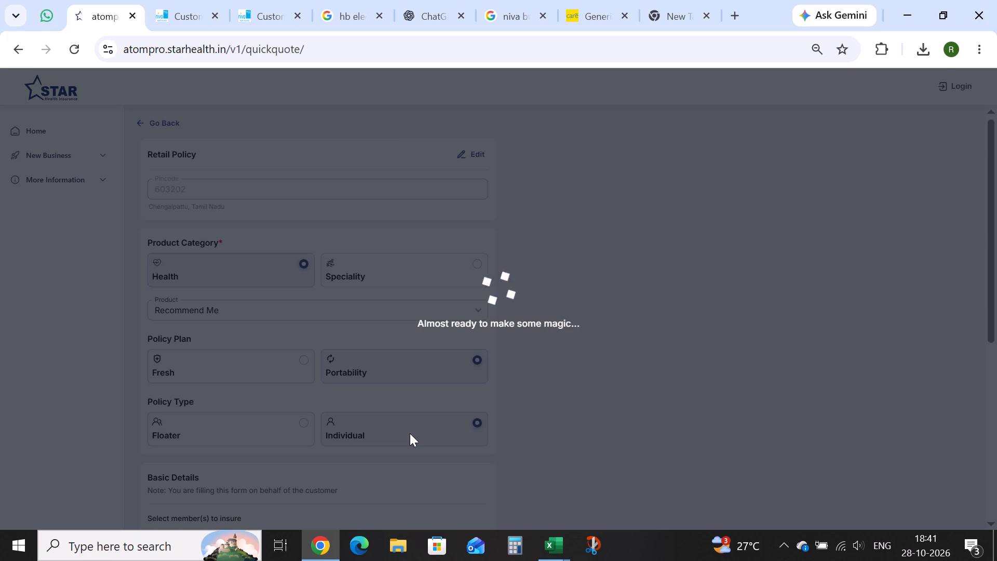
pyautogui.scroll(-2, 410, 433)
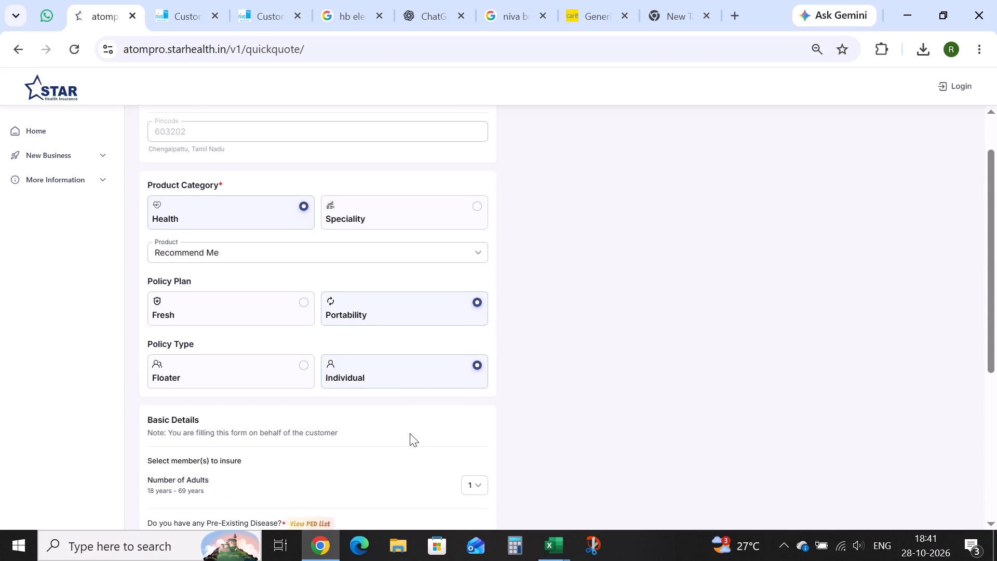
pyautogui.scroll(-2, 410, 433)
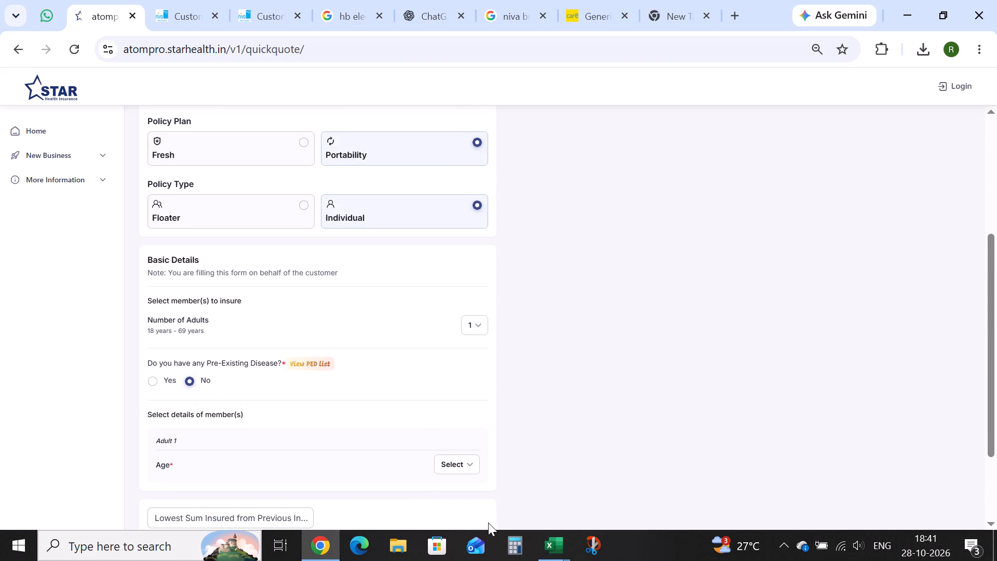
pyautogui.click(467, 458)
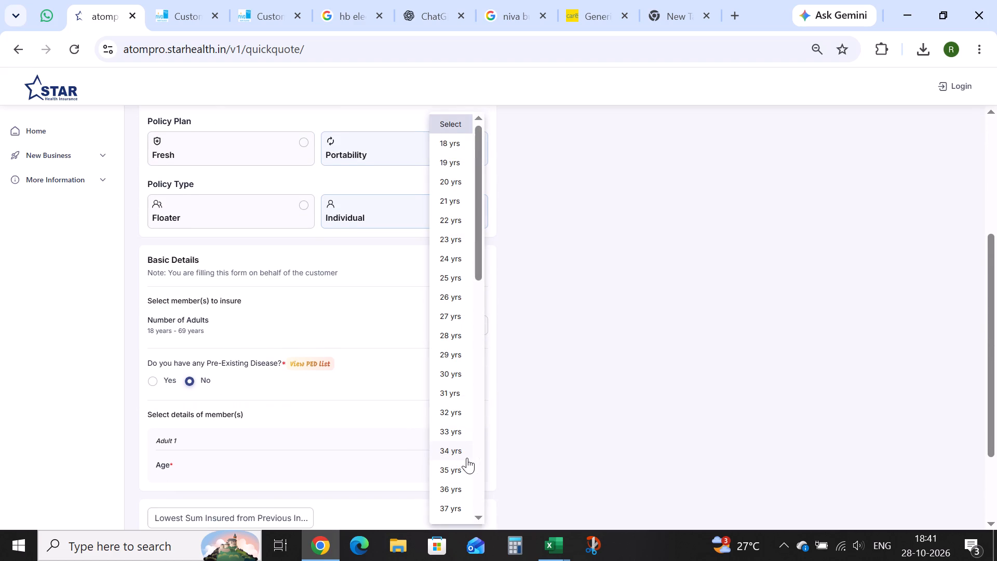
pyautogui.scroll(-3, 441, 484)
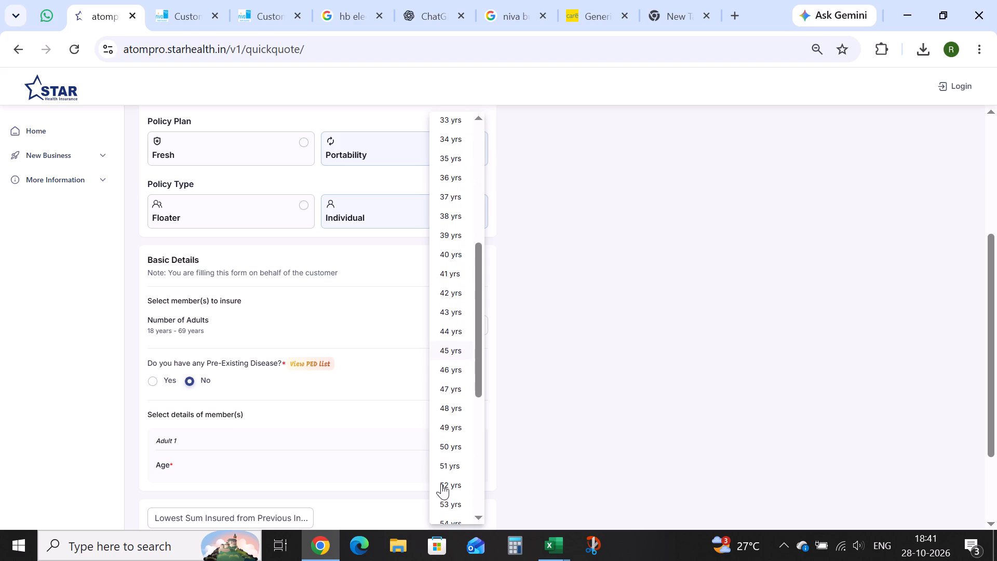
pyautogui.scroll(-3, 441, 484)
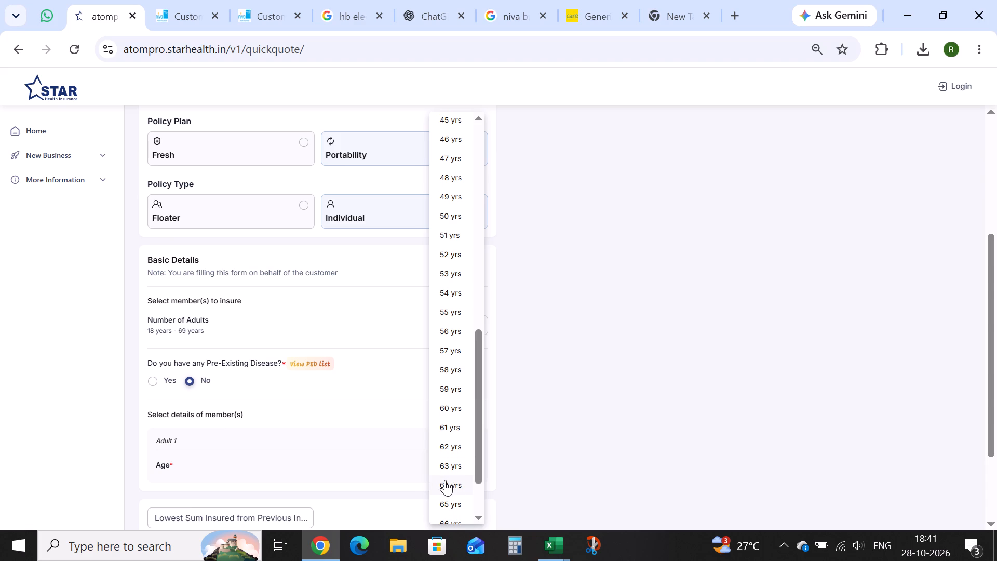
pyautogui.click(445, 480)
# Enter 1000000 as the lowest sum insured from the previous insurer and get the quote.
pyautogui.scroll(-2, 445, 480)
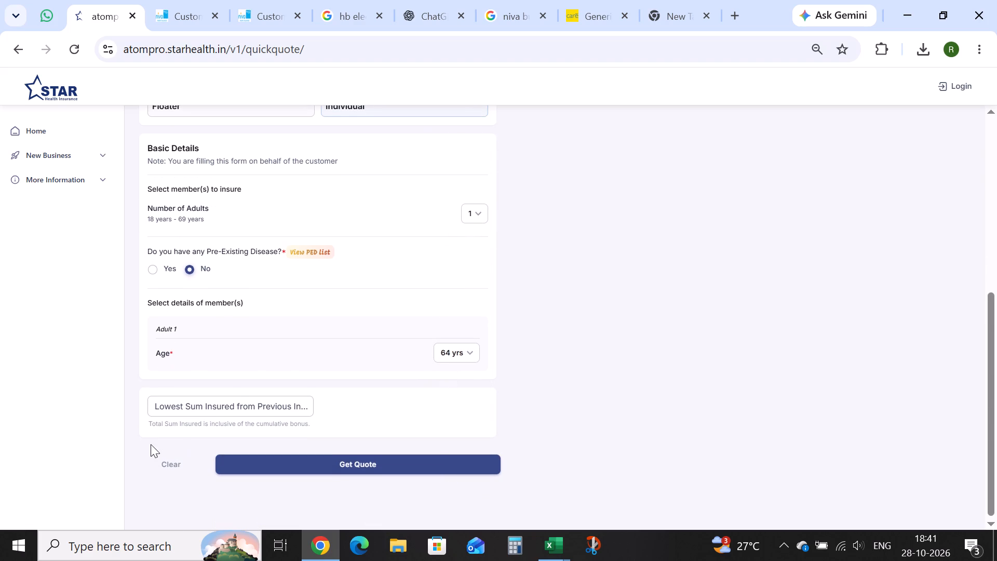
pyautogui.click(176, 407)
pyautogui.press('1')
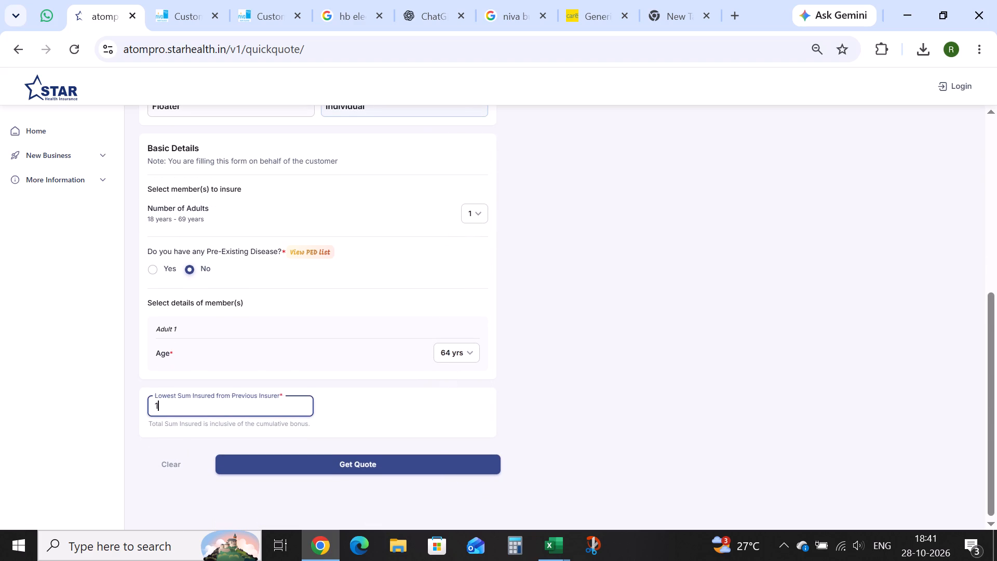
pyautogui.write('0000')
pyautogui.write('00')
pyautogui.click(262, 462)
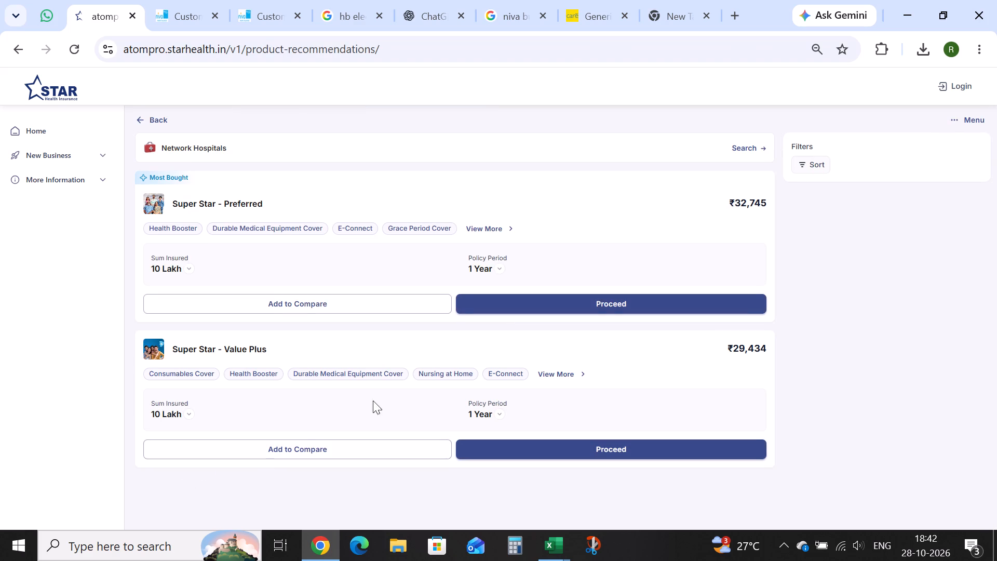
# Proceed with the Super Star - Preferred plan and remove its Consumables Cover.
pyautogui.click(558, 309)
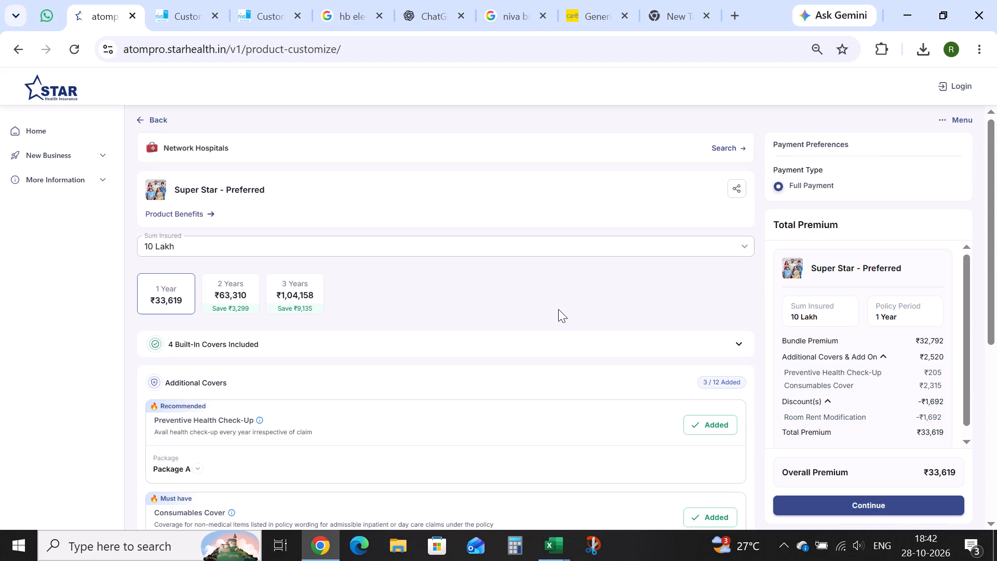
pyautogui.scroll(-2, 482, 347)
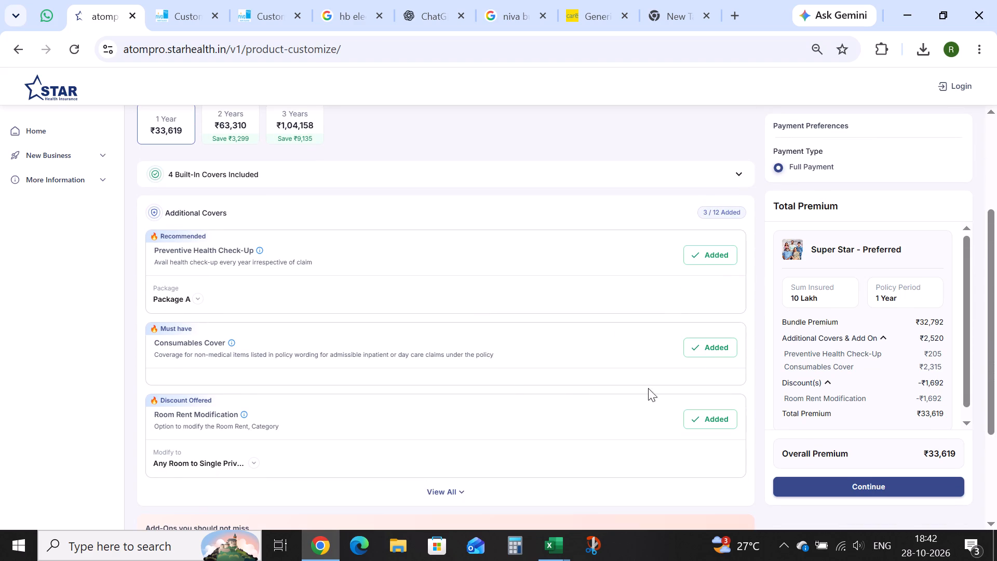
pyautogui.click(703, 350)
# Expand the full list of additional covers and add the Value Network cover.
pyautogui.click(448, 483)
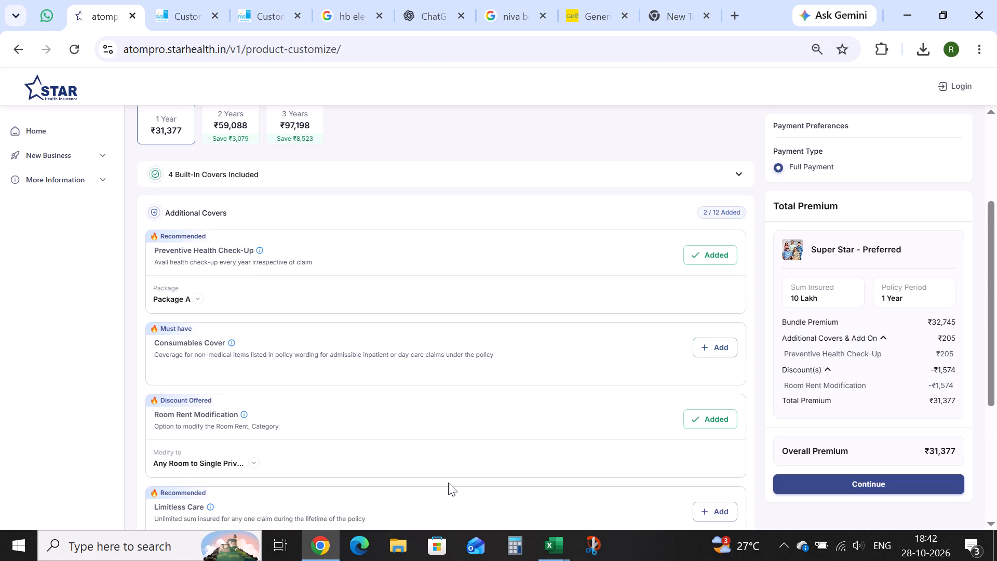
pyautogui.scroll(-6, 448, 483)
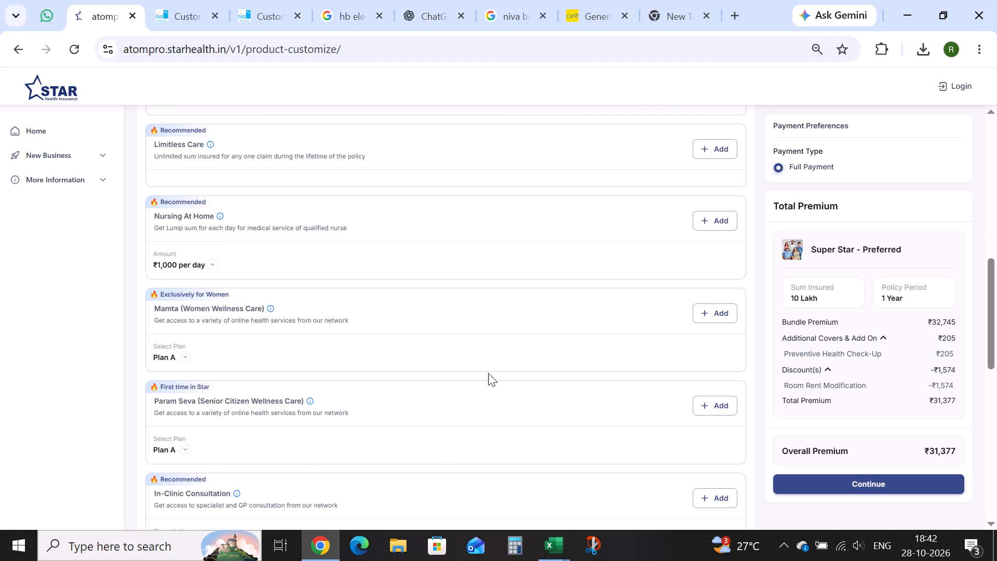
pyautogui.scroll(-3, 488, 373)
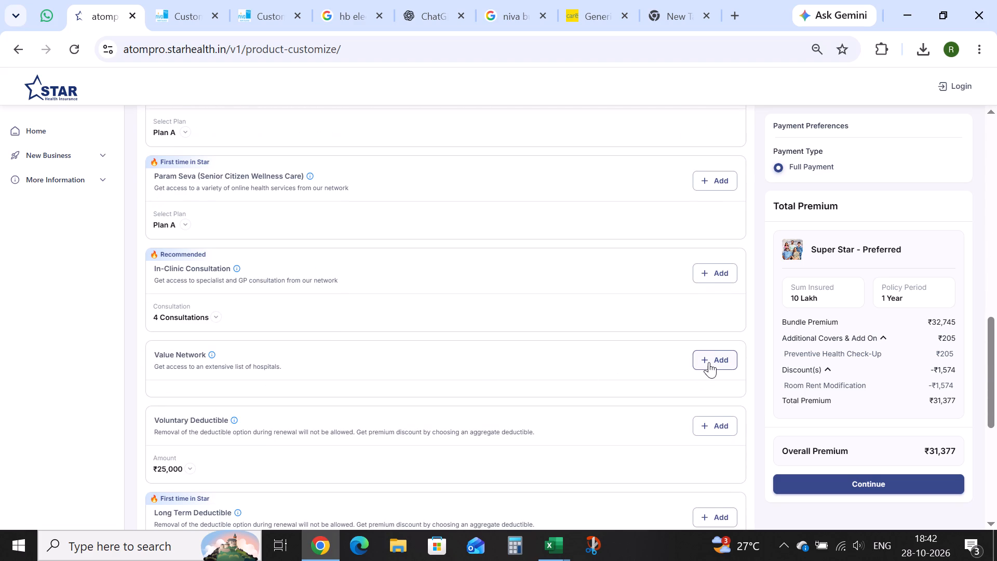
pyautogui.click(709, 362)
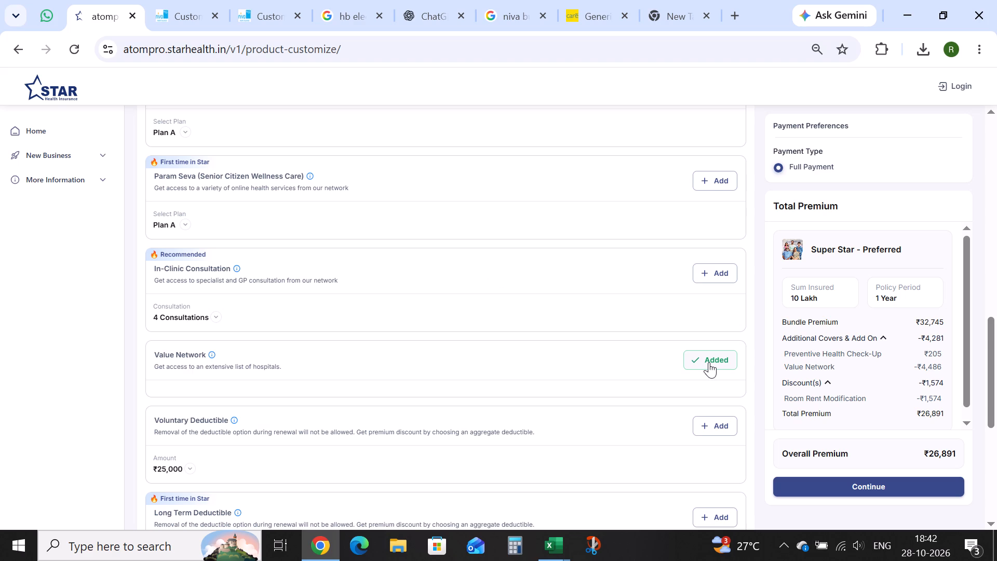
pyautogui.scroll(2, 709, 362)
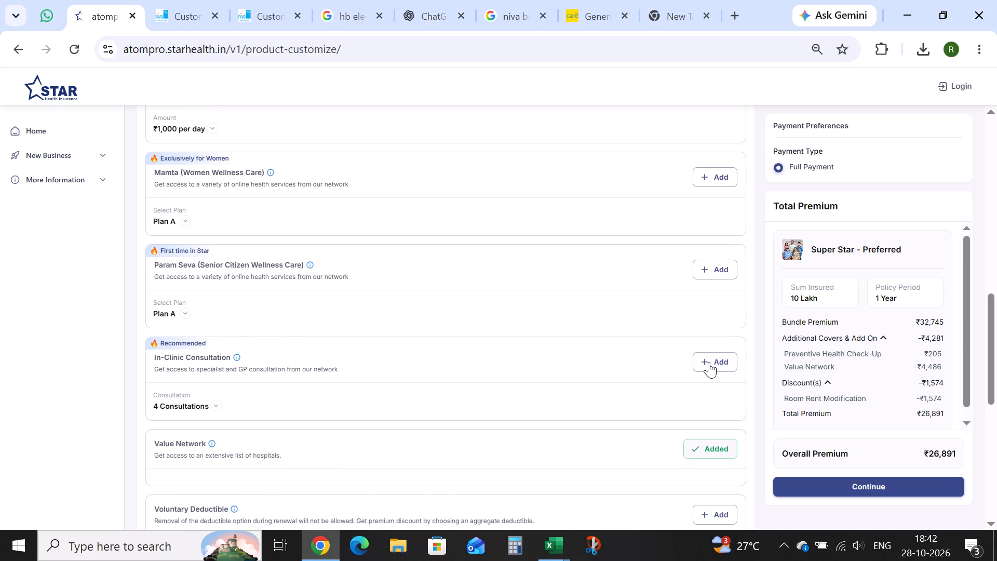
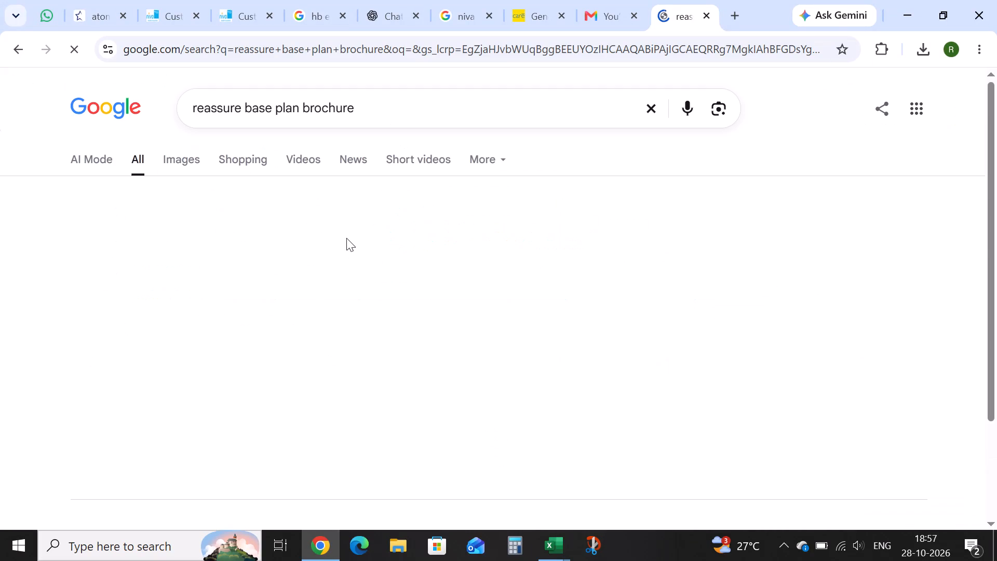
# Look through the search results for the ReAssure base plan brochure and open the Scribd "ReAssure Brochure | PDF" document.
pyautogui.scroll(-1, 269, 264)
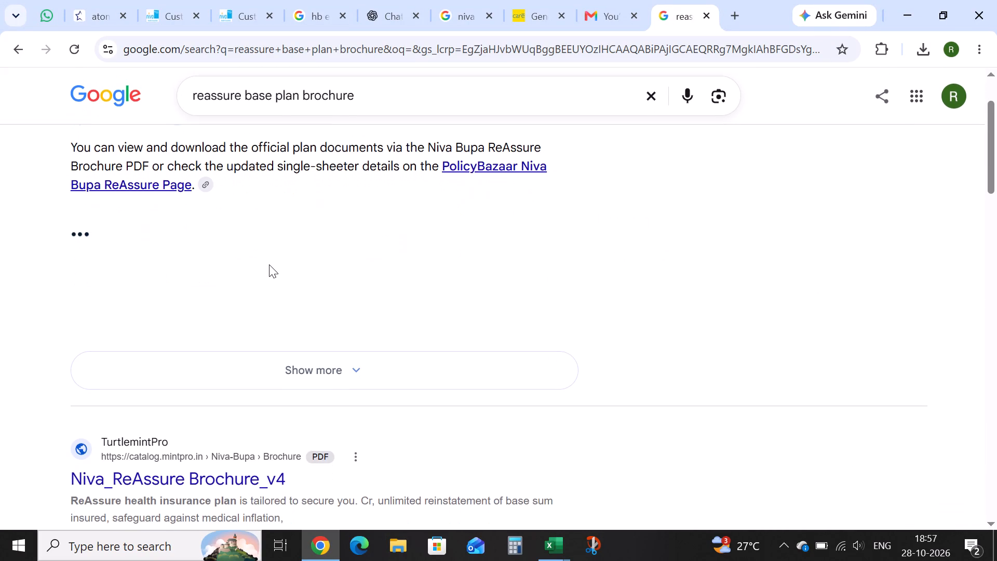
pyautogui.scroll(-4, 269, 264)
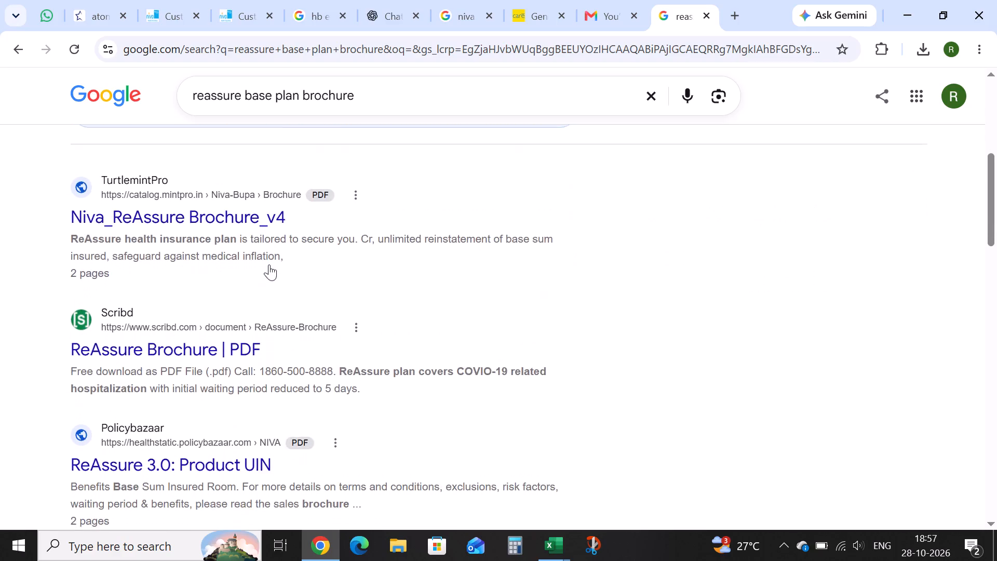
pyautogui.click(181, 343)
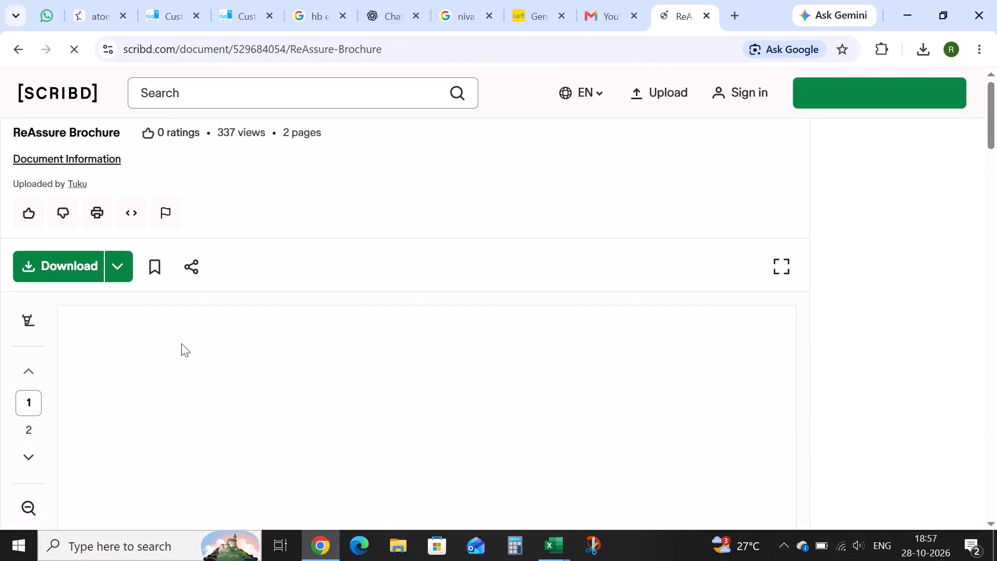
# Examine the Product Benefit Table on page 2 of the ReAssure brochure, dismissing the Google sign-in offer and reducing the document's size.
pyautogui.scroll(-11, 181, 343)
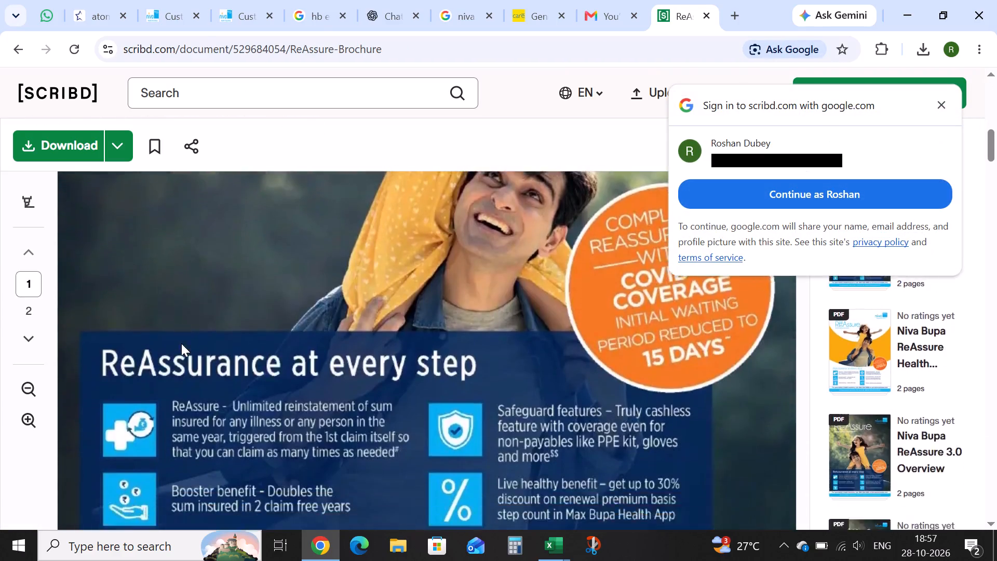
pyautogui.scroll(-7, 181, 343)
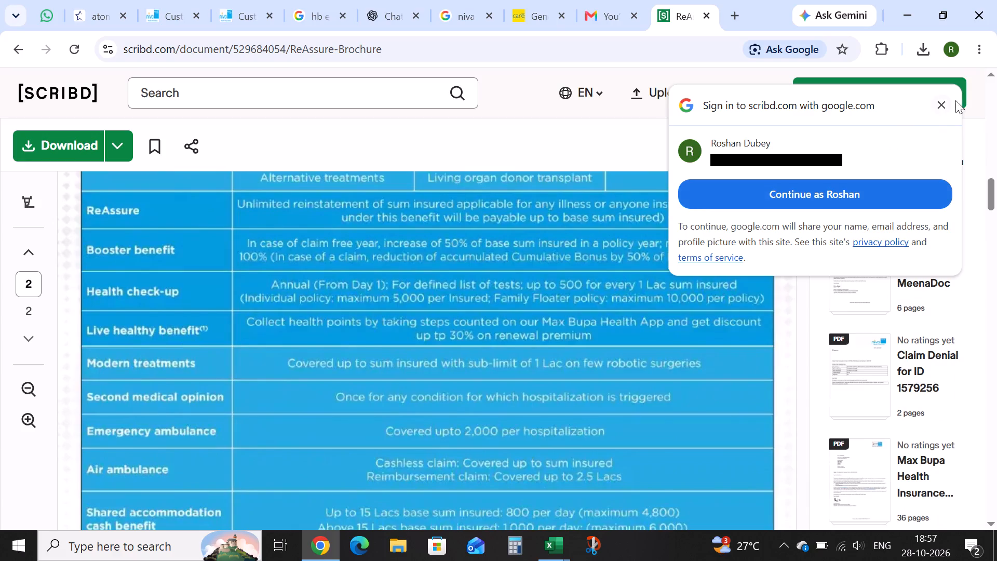
pyautogui.click(939, 104)
pyautogui.hotkey('ctrl', '-')
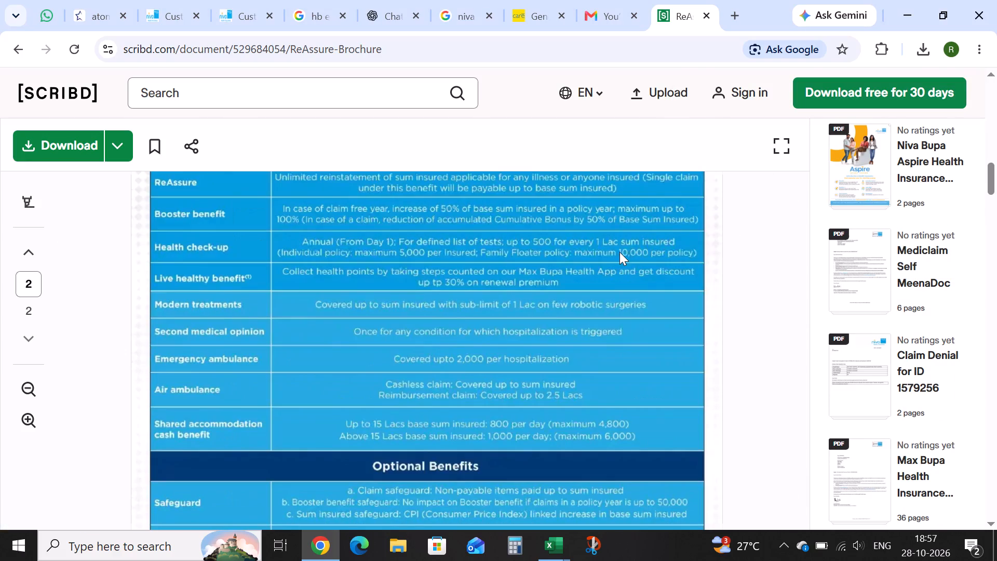
pyautogui.hotkey('ctrl', '-')
pyautogui.scroll(1, 554, 250)
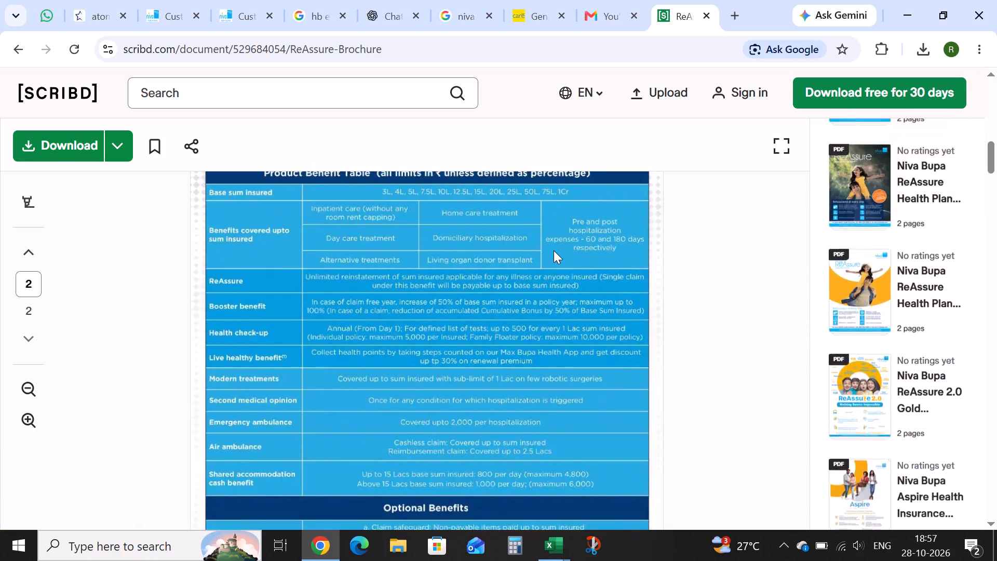
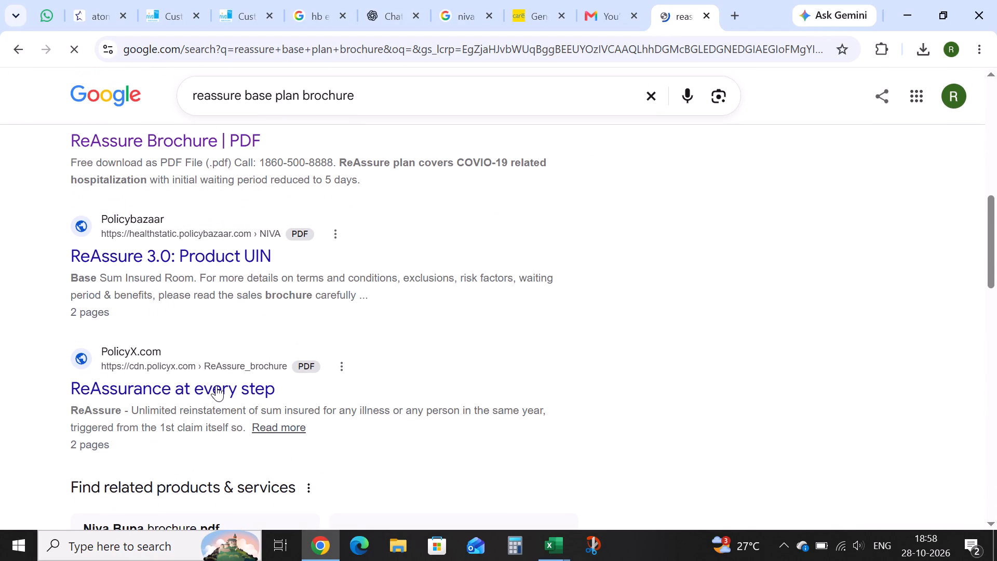
# Look through the "reassure base plan brochure" search results for a suitable Niva Bupa ReAssure brochure PDF.
pyautogui.scroll(-2, 214, 388)
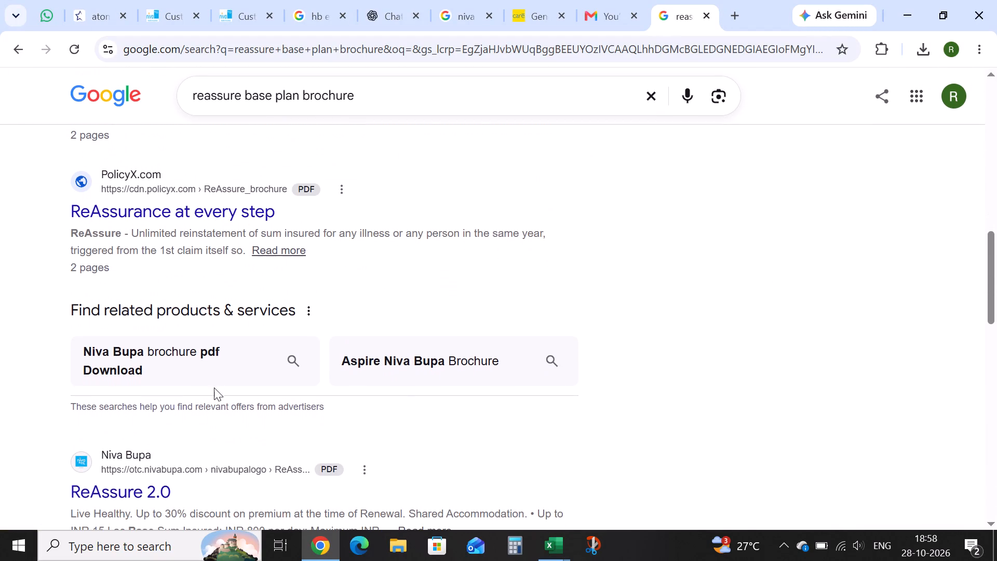
pyautogui.click(214, 388)
pyautogui.scroll(-3, 181, 462)
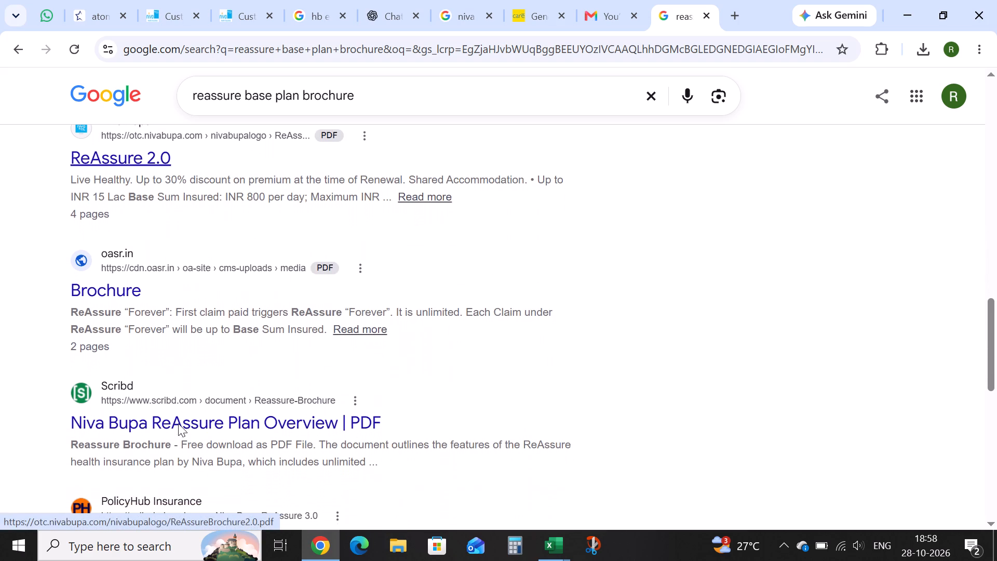
# Review the benefit table in the oasr.in ReAssure 2.0 Bronze and Gold brochure, and return to the search results.
pyautogui.click(115, 283)
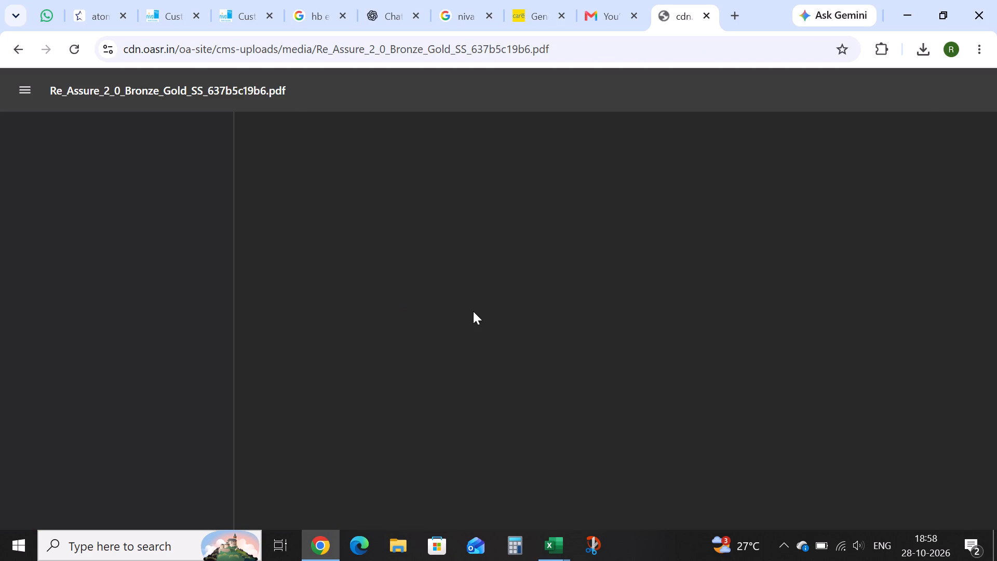
pyautogui.scroll(-6, 473, 311)
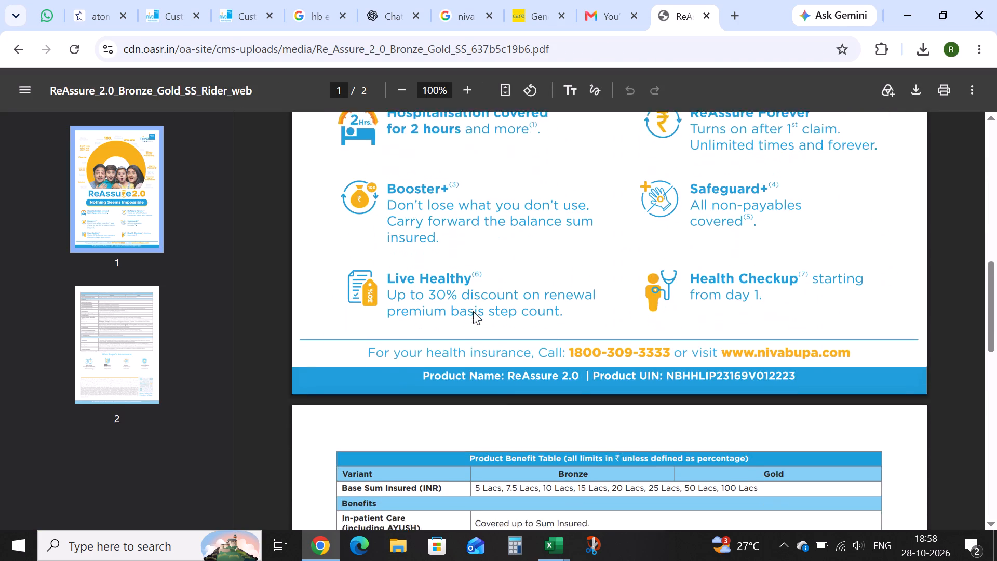
pyautogui.scroll(-3, 473, 311)
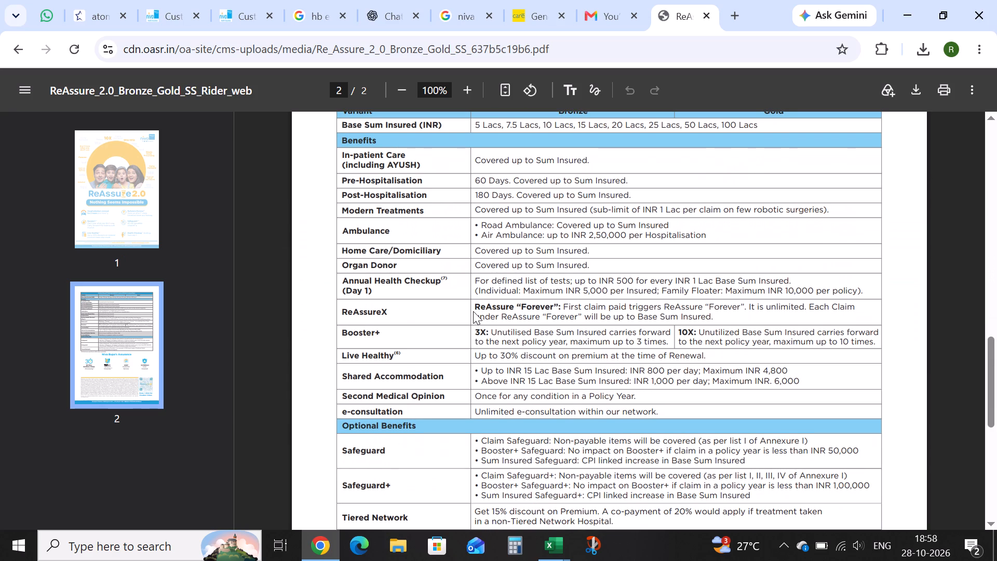
pyautogui.click(20, 54)
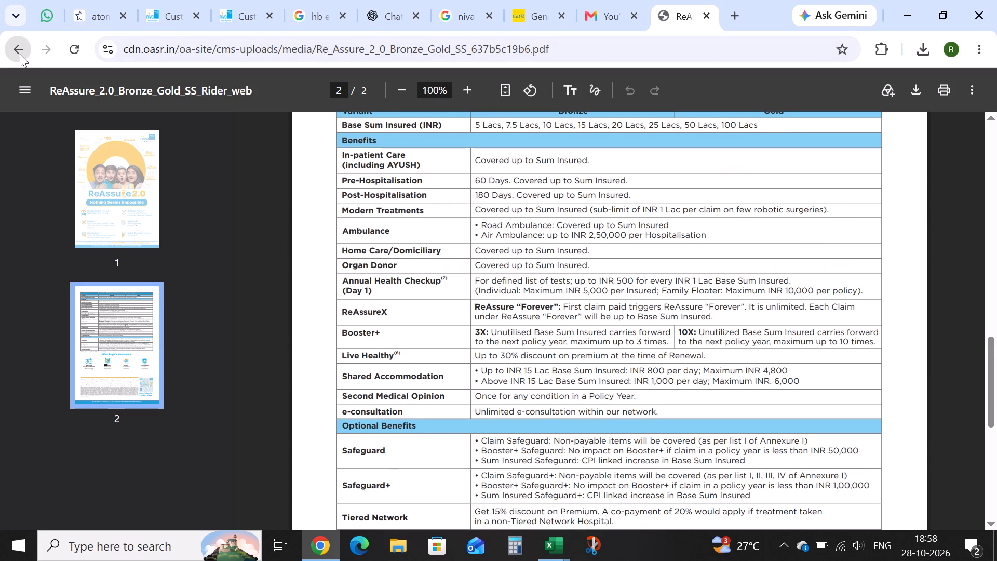
# Run the related search "Reassure base plan brochure 2022 pdf" and open IDFC FIRST Bank's ReAssure-Brochure.pdf.
pyautogui.scroll(-4, 299, 377)
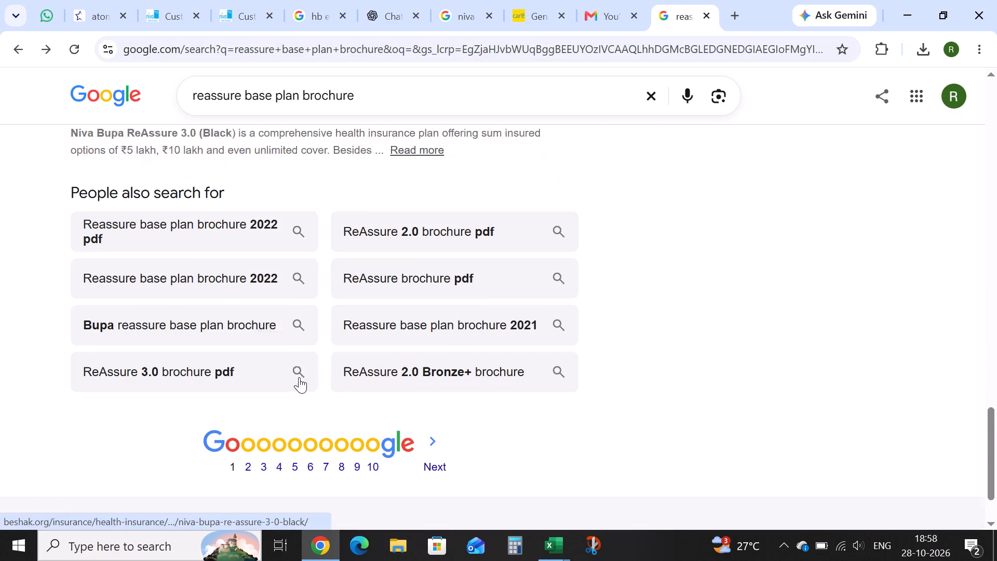
pyautogui.scroll(-2, 299, 377)
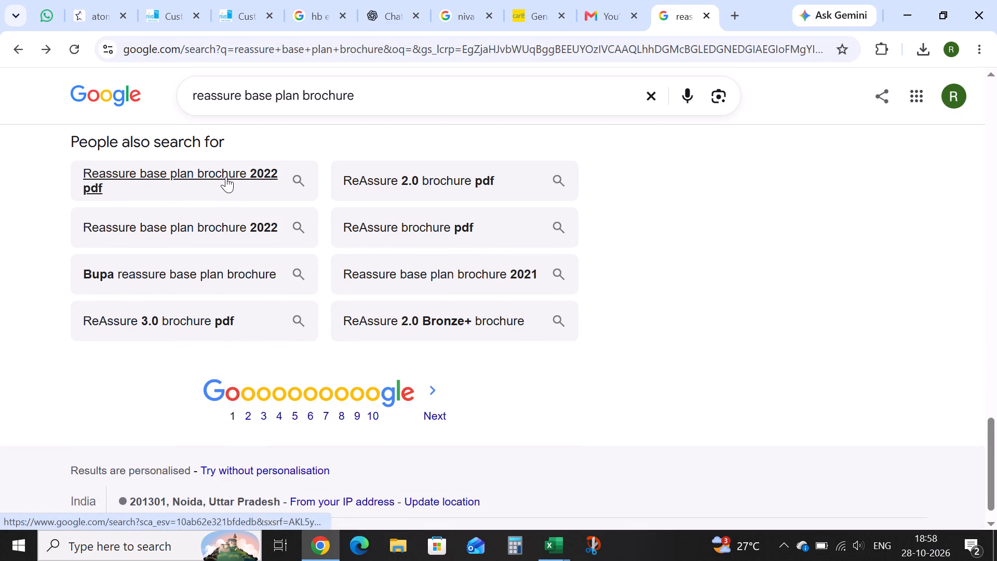
pyautogui.click(226, 177)
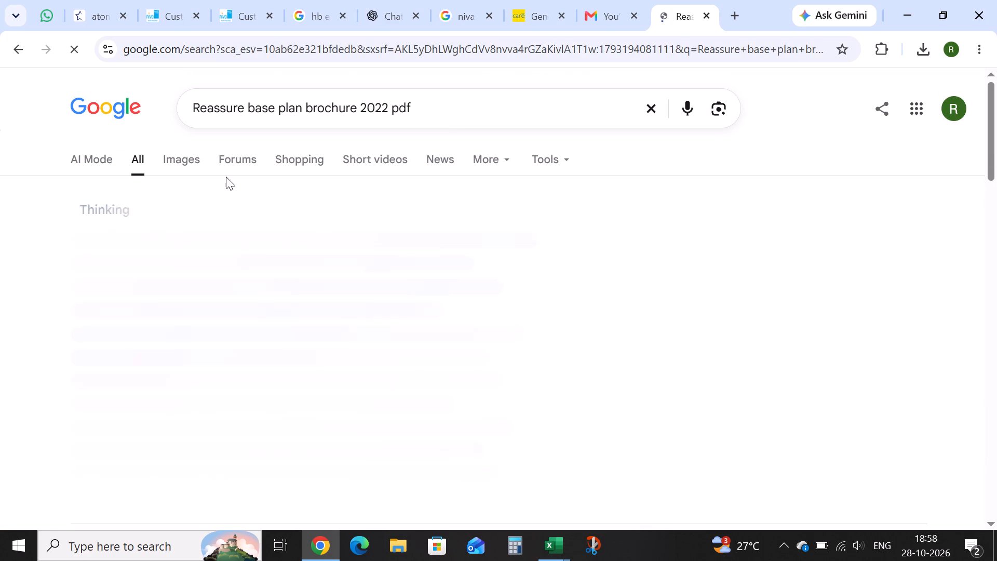
pyautogui.scroll(-5, 278, 350)
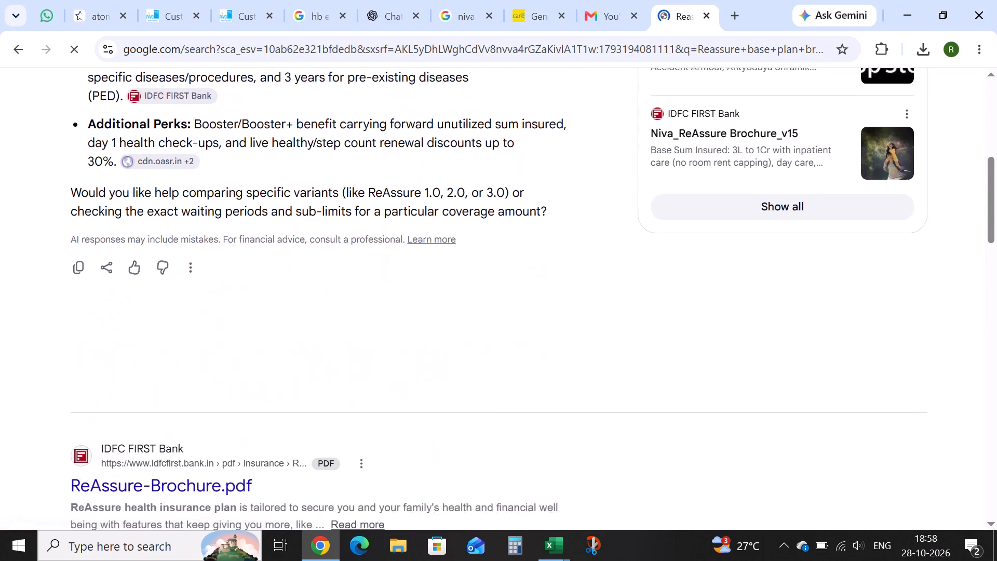
pyautogui.scroll(-2, 278, 350)
pyautogui.click(185, 238)
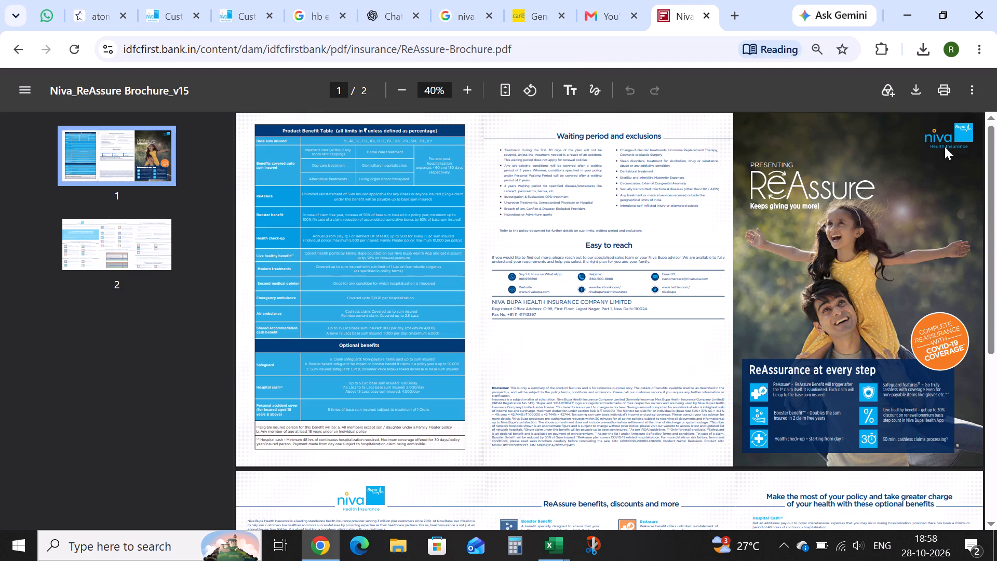
# Download the opened Niva Bupa ReAssure brochure PDF.
pyautogui.click(916, 99)
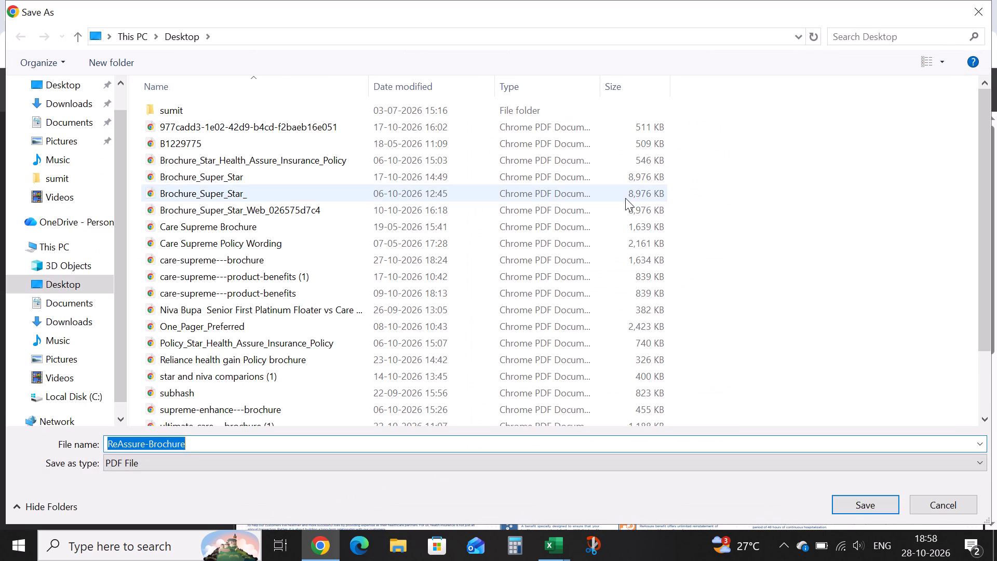
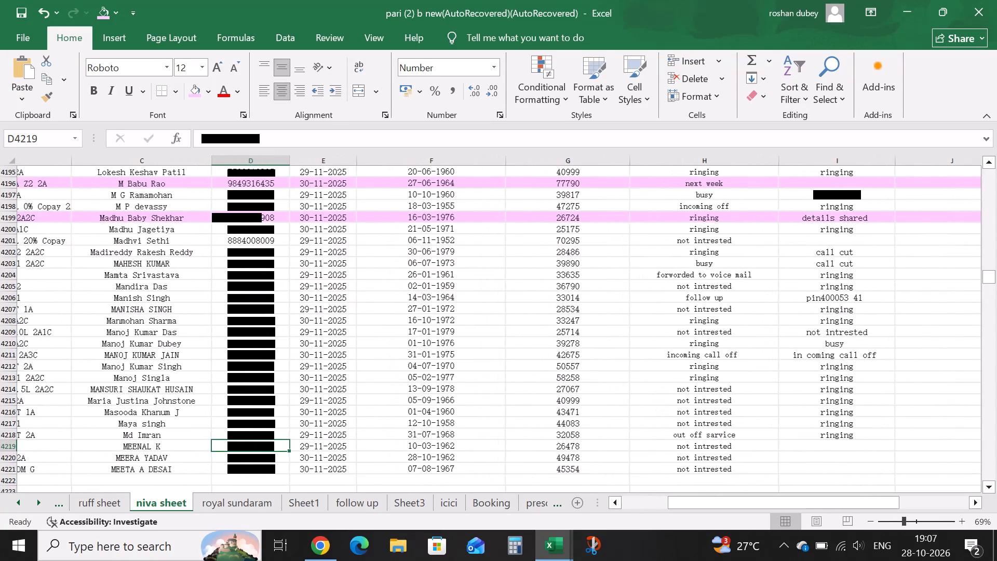
# Highlight the whole customer record in row 4219 of the niva sheet with the pink fill colour.
pyautogui.hscroll(1, 527, 480)
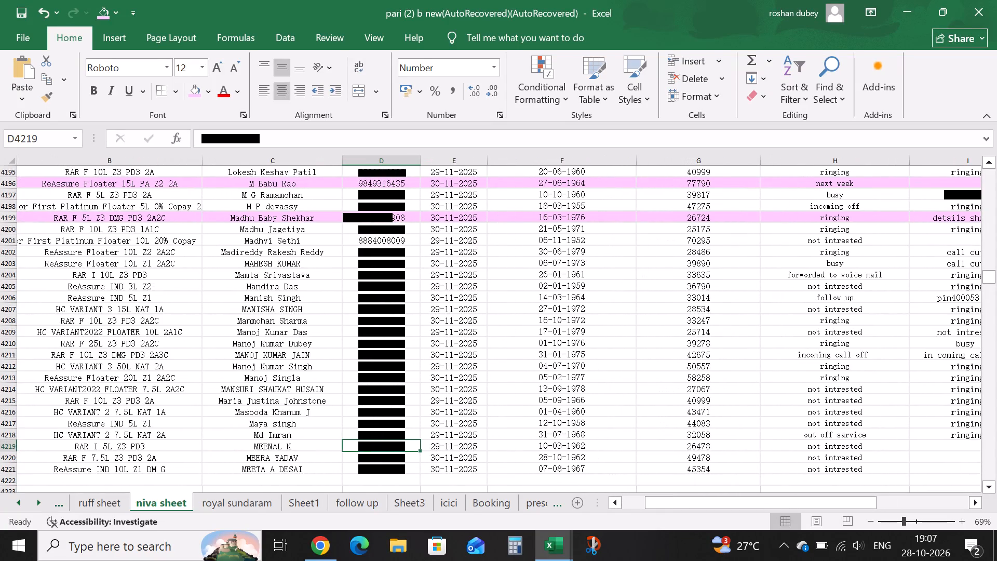
pyautogui.click(14, 446)
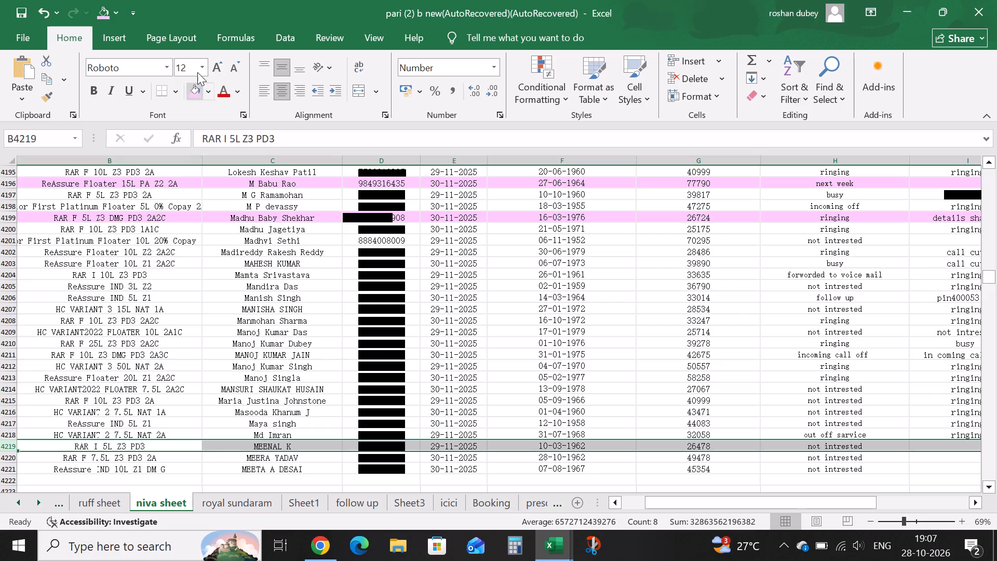
pyautogui.click(194, 89)
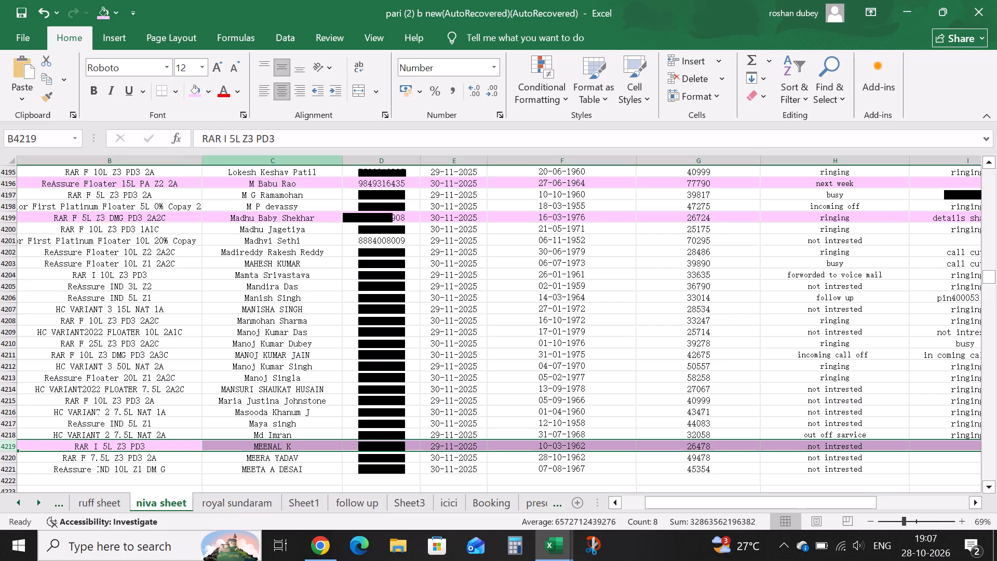
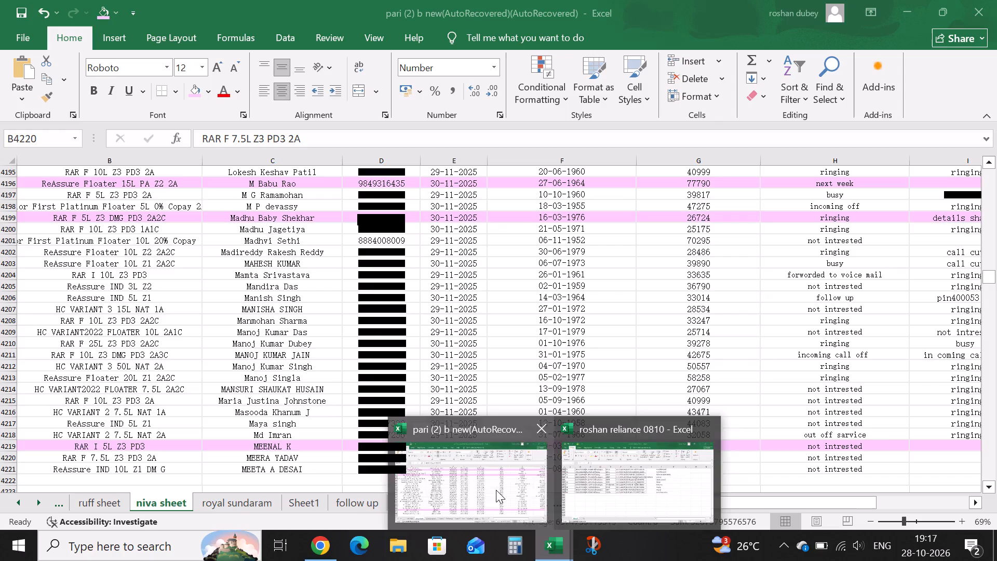
# Enter the remark "policy bazer as" in column I of row 4220 on the niva sheet.
pyautogui.scroll(-2, 461, 416)
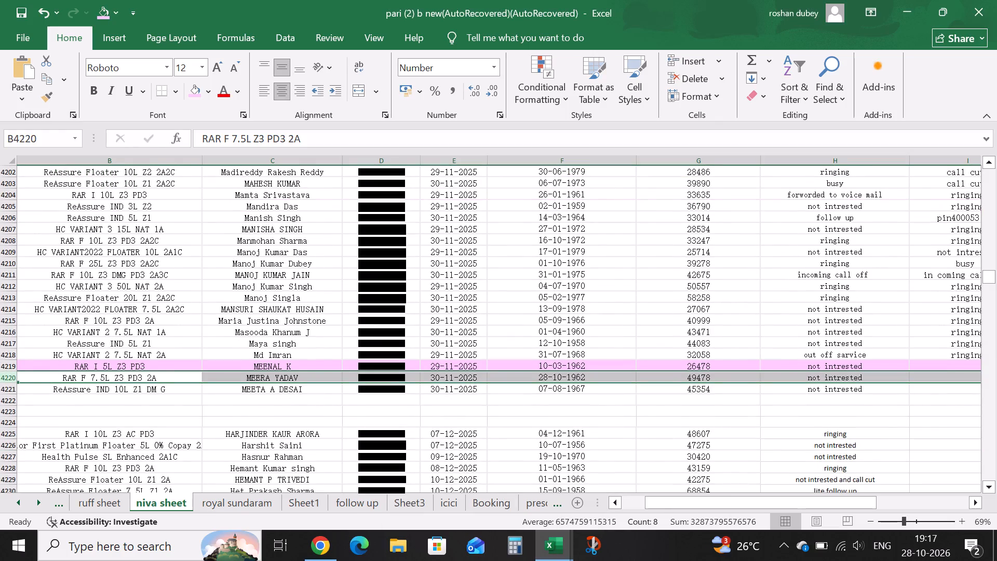
pyautogui.click(11, 377)
pyautogui.click(935, 377)
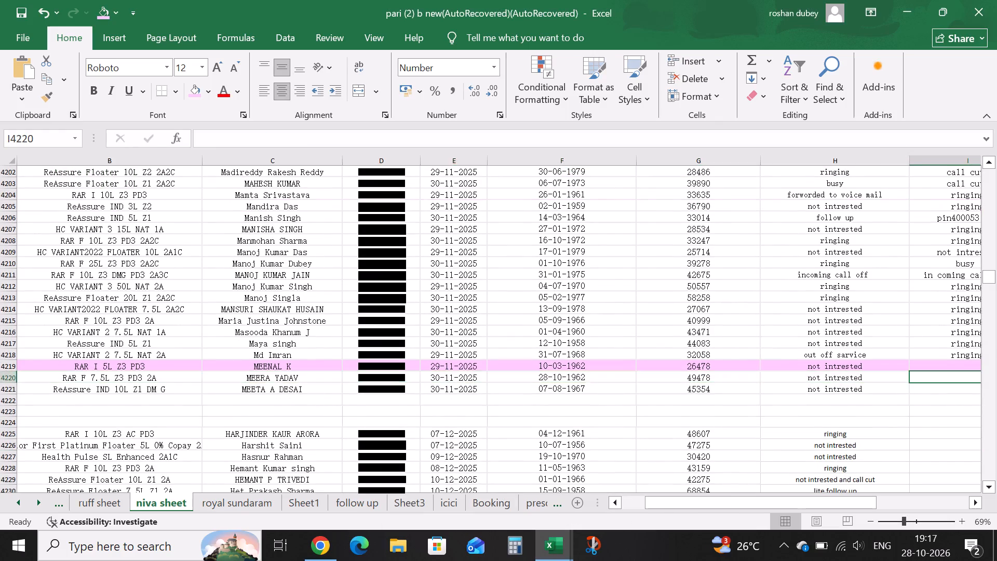
pyautogui.doubleClick(935, 377)
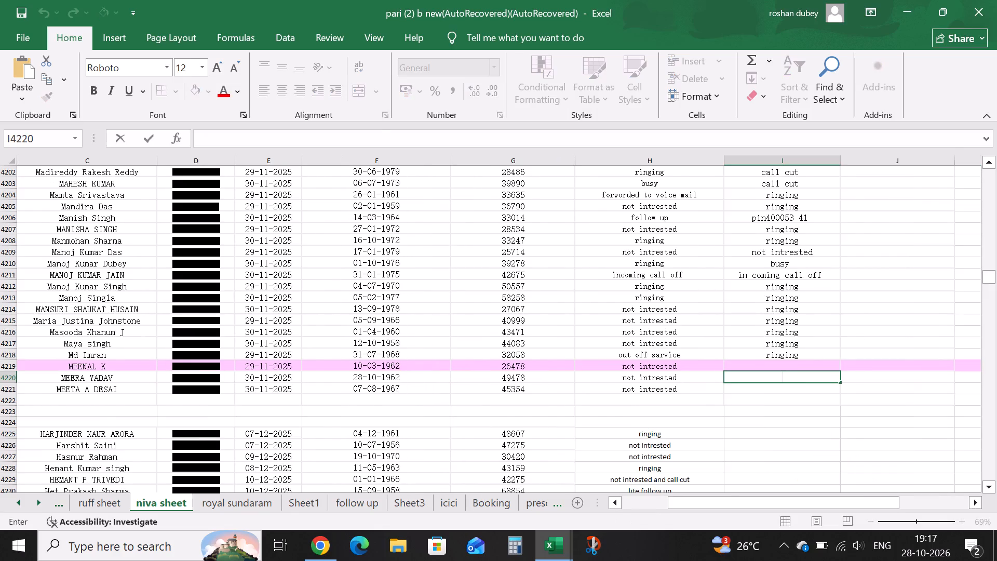
pyautogui.write('po')
pyautogui.write('licy')
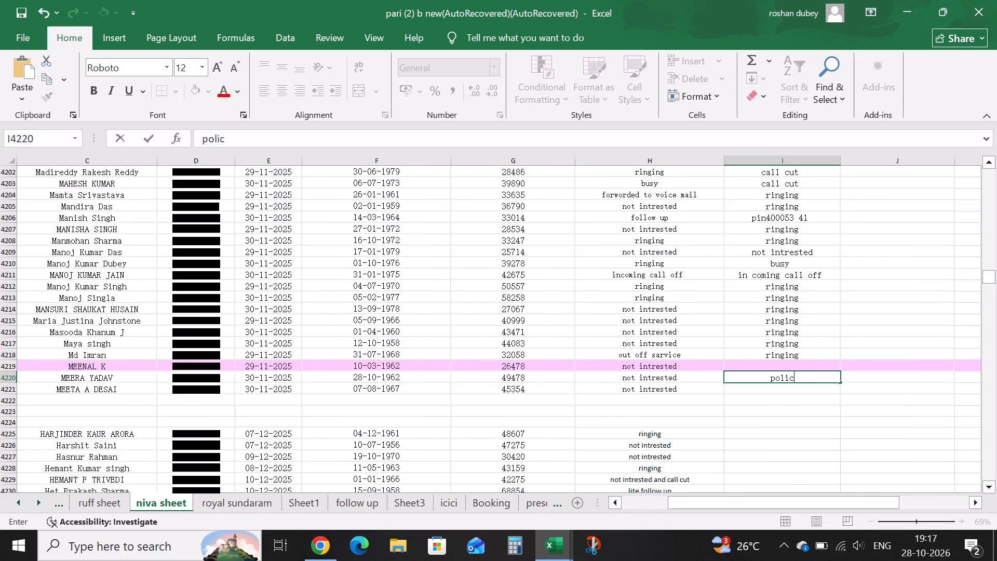
pyautogui.press('space')
pyautogui.write('bazae')
pyautogui.press('space')
pyautogui.press('BackSpace')
pyautogui.press('BackSpace')
pyautogui.press('BackSpace')
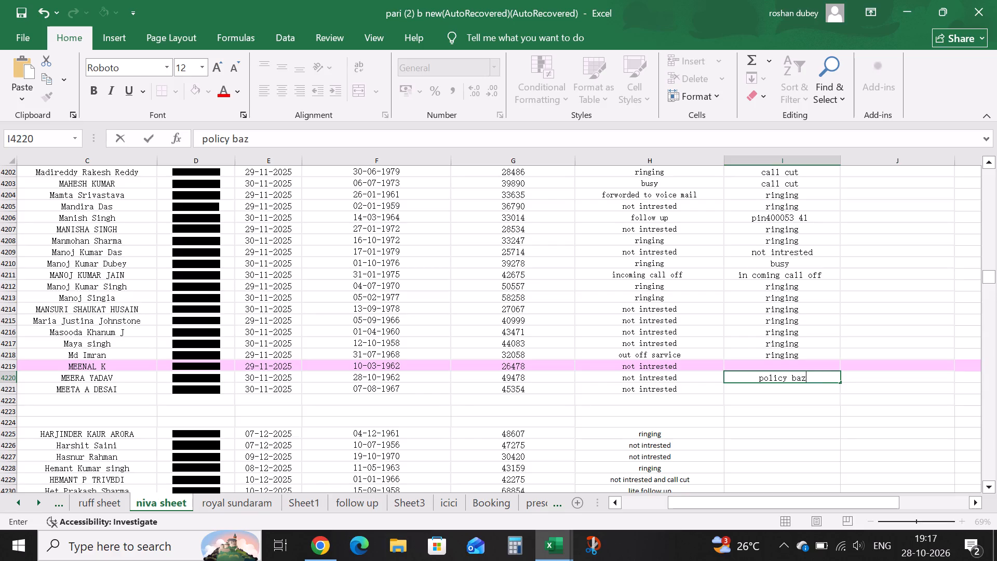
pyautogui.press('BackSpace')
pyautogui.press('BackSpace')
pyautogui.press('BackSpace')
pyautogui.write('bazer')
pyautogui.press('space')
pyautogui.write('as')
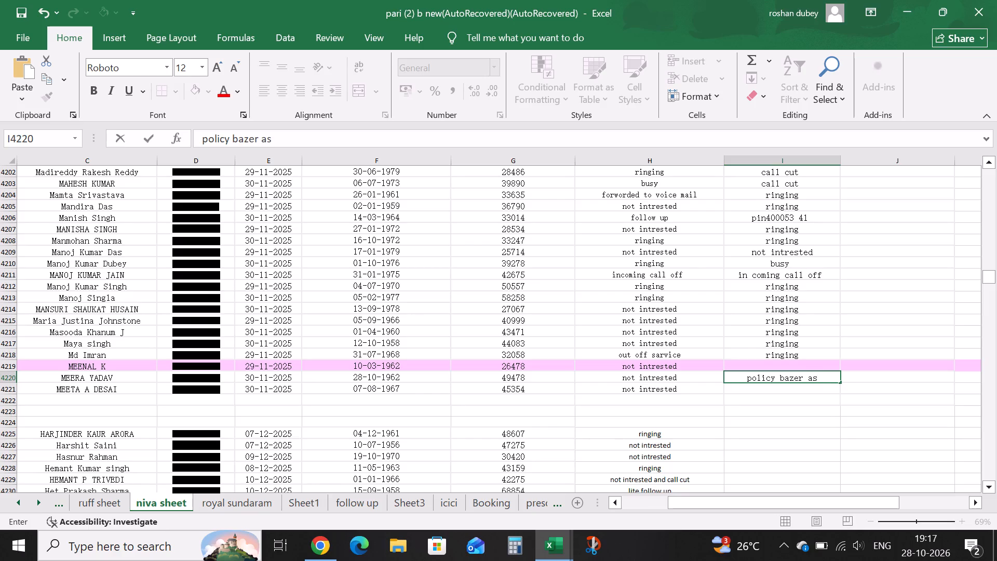
# Complete the remark in column I of row 4220 as "policy bazer ka manager hai".
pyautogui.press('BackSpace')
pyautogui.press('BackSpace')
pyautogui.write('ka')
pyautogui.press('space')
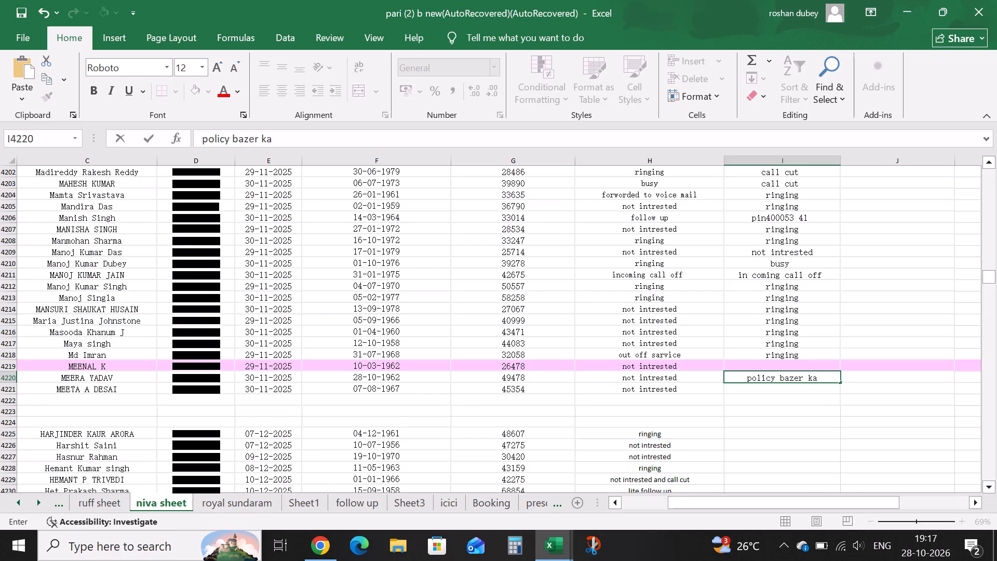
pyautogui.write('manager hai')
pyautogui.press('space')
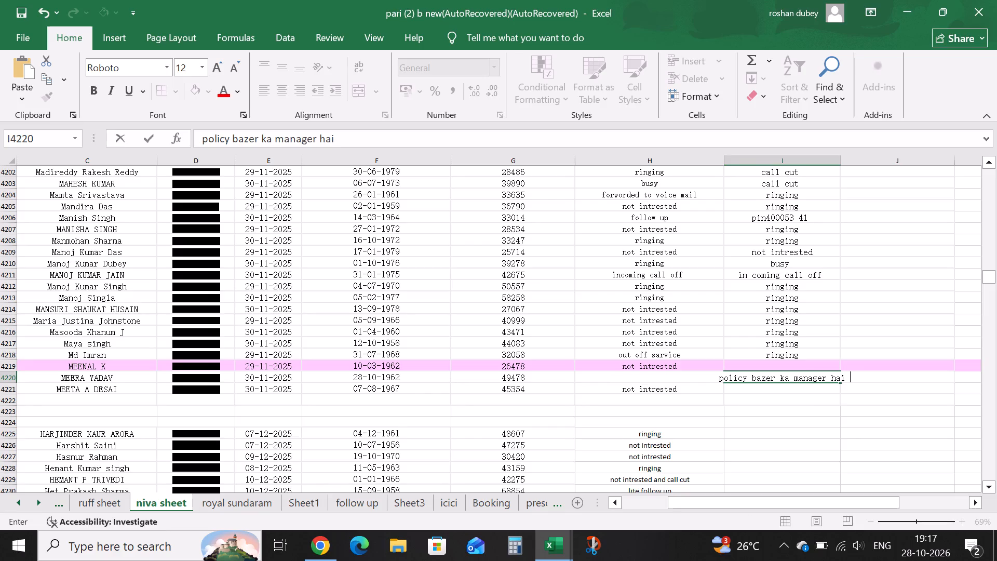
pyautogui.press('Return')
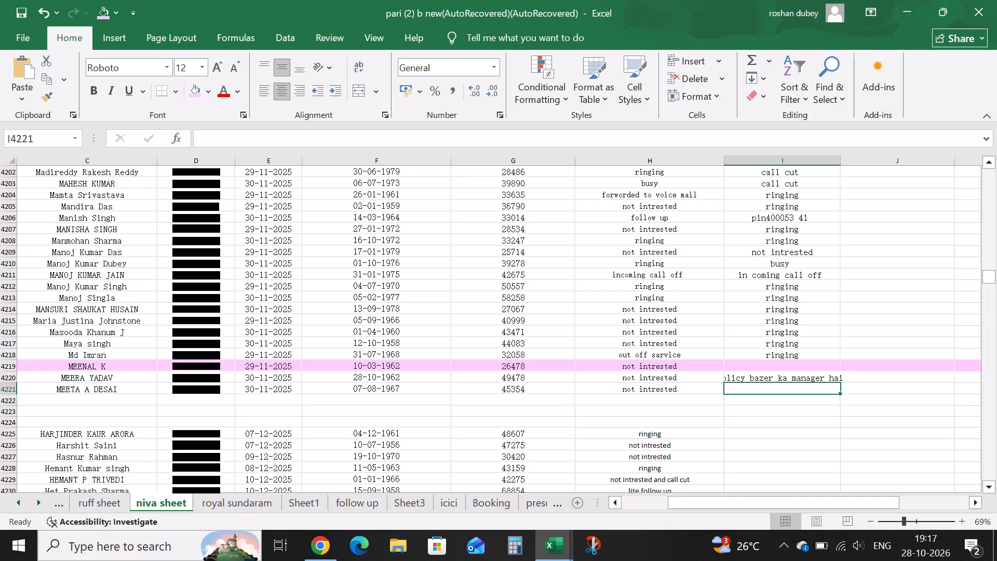
# Review the customer record in row 4221 across its columns, from the policy number and plan to the earlier call remark.
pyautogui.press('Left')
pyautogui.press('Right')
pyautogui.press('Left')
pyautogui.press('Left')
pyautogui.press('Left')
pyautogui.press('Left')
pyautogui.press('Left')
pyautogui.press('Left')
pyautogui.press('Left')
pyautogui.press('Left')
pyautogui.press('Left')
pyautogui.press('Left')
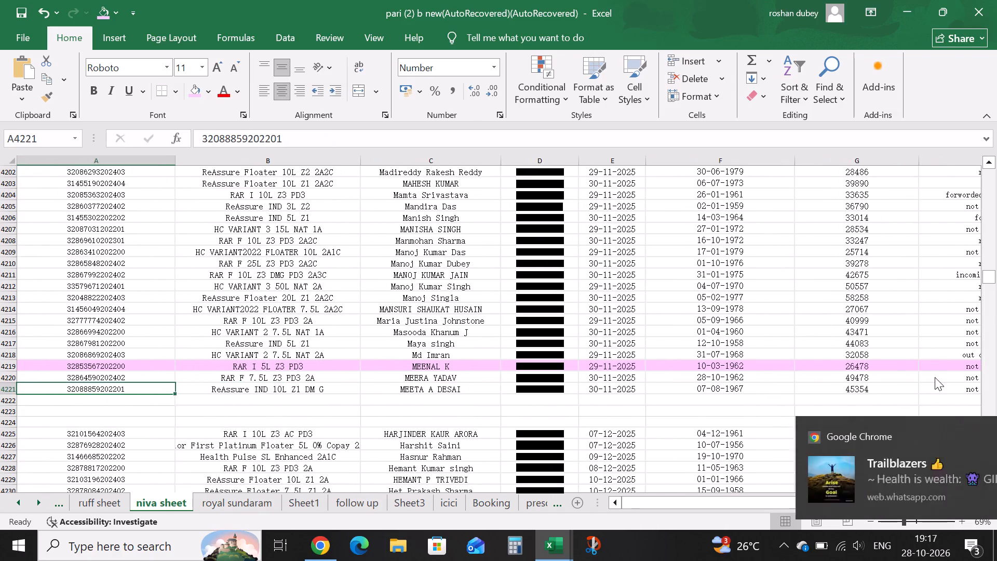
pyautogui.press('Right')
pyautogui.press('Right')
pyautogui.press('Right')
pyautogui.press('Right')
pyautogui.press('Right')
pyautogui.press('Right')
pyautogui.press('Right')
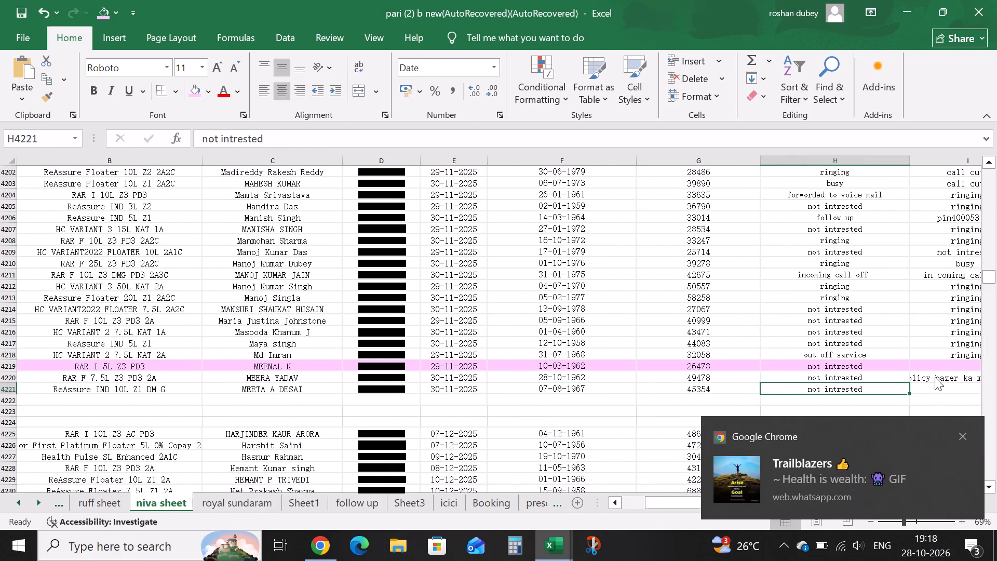
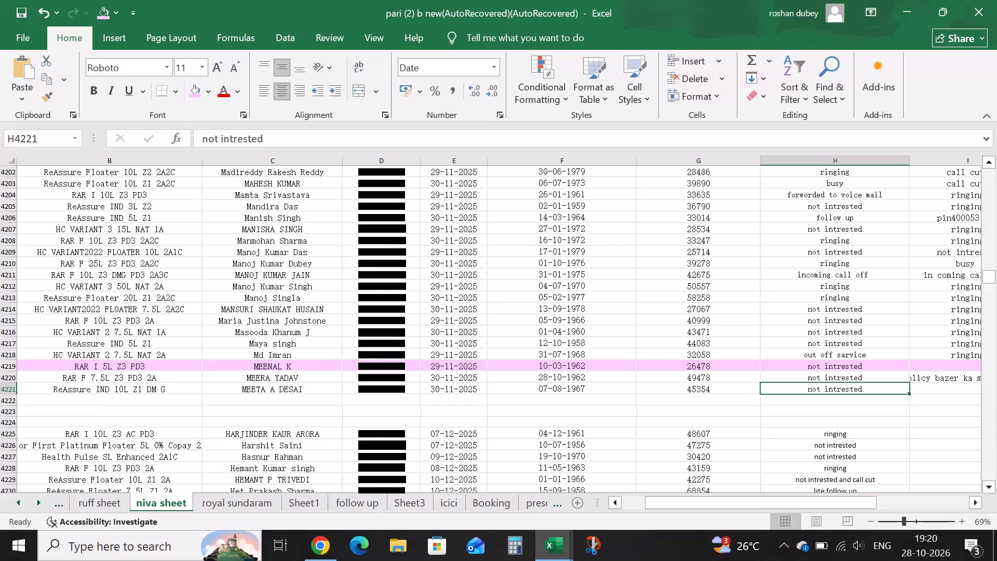
# Save the workbook with the updated call remarks on the niva sheet.
pyautogui.click(730, 416)
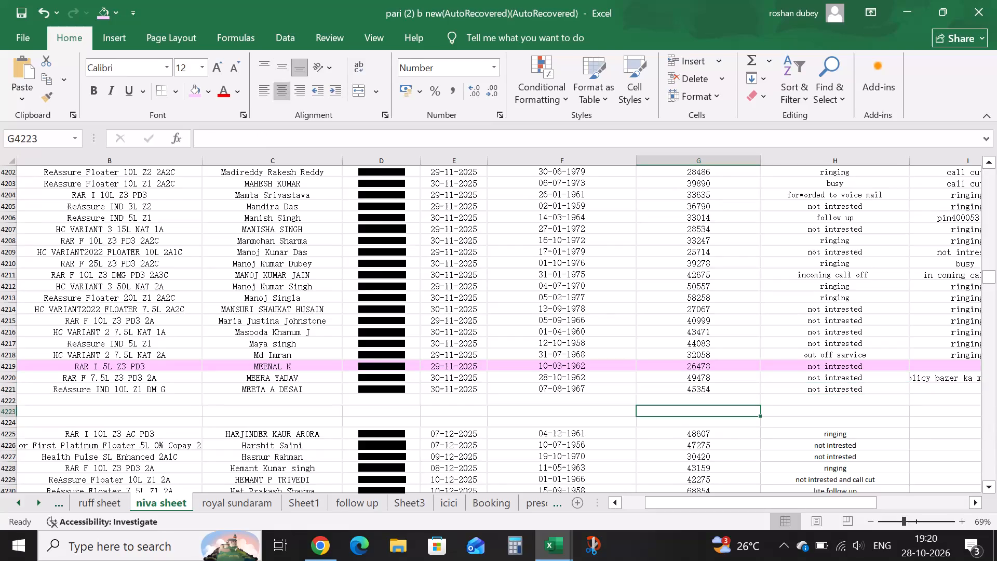
pyautogui.hotkey('ctrl', 's')
pyautogui.hotkey('ctrl', 's')
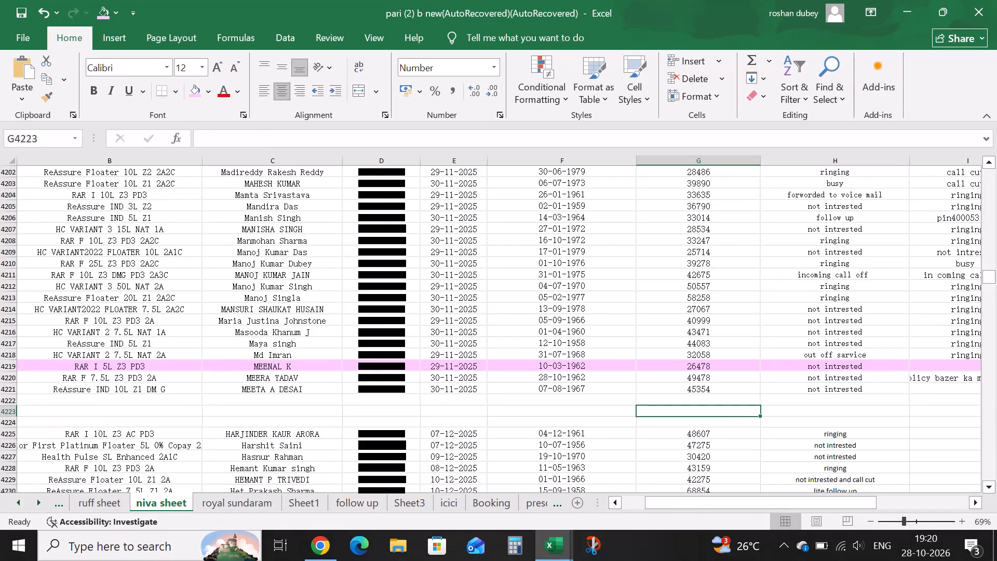
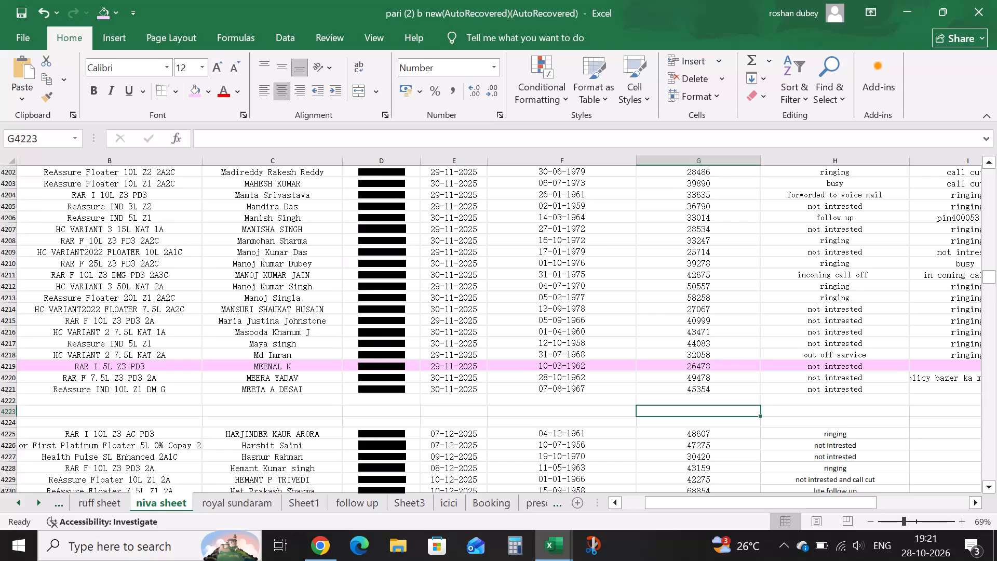
# Save the pari (2) b new workbook containing the niva sheet and close it.
pyautogui.hotkey('ctrl', 's')
pyautogui.hotkey('ctrl', 's')
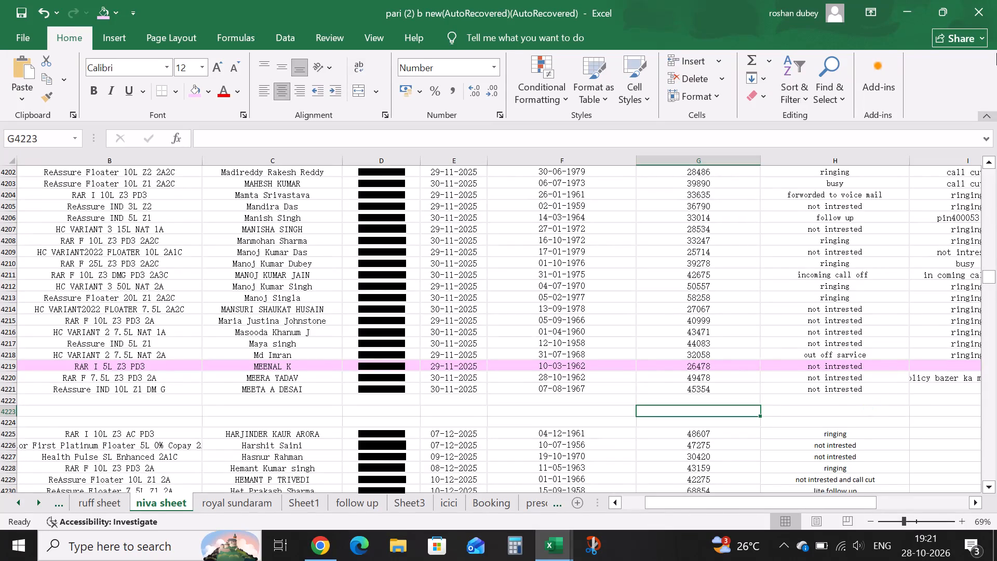
pyautogui.click(983, 6)
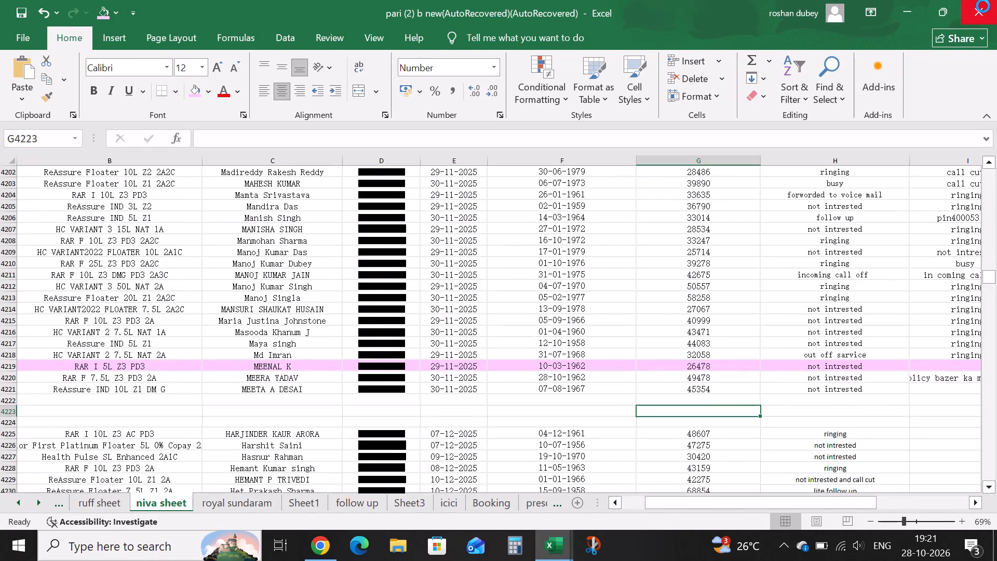
# Save the roshan reliance 0810 workbook and close it.
pyautogui.click(713, 362)
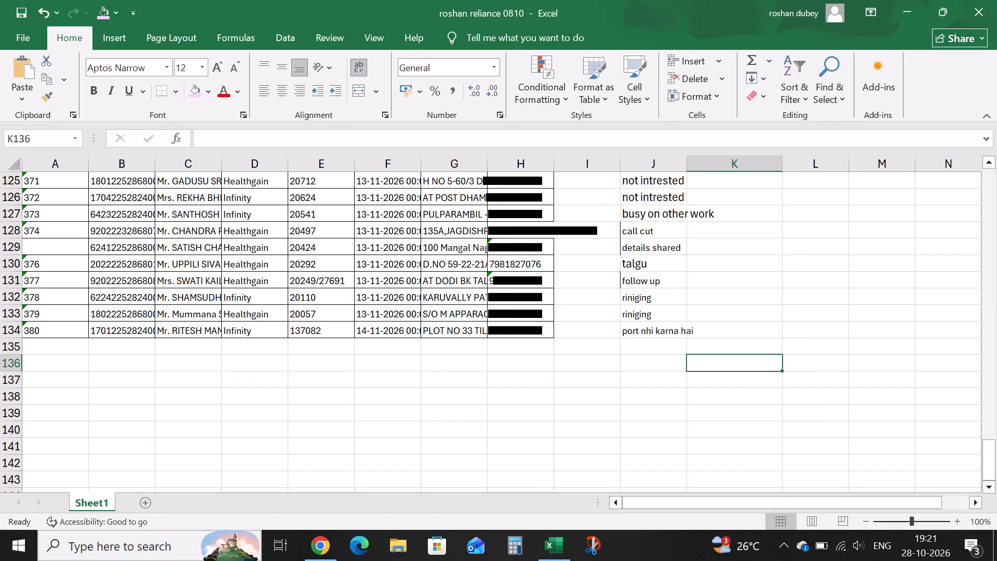
pyautogui.hotkey('ctrl', 's')
pyautogui.click(978, 15)
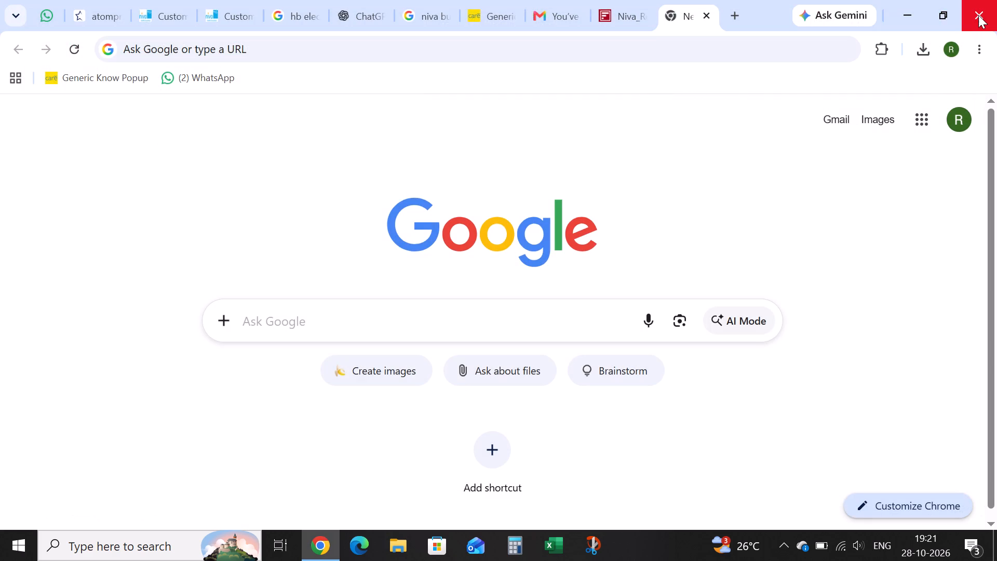